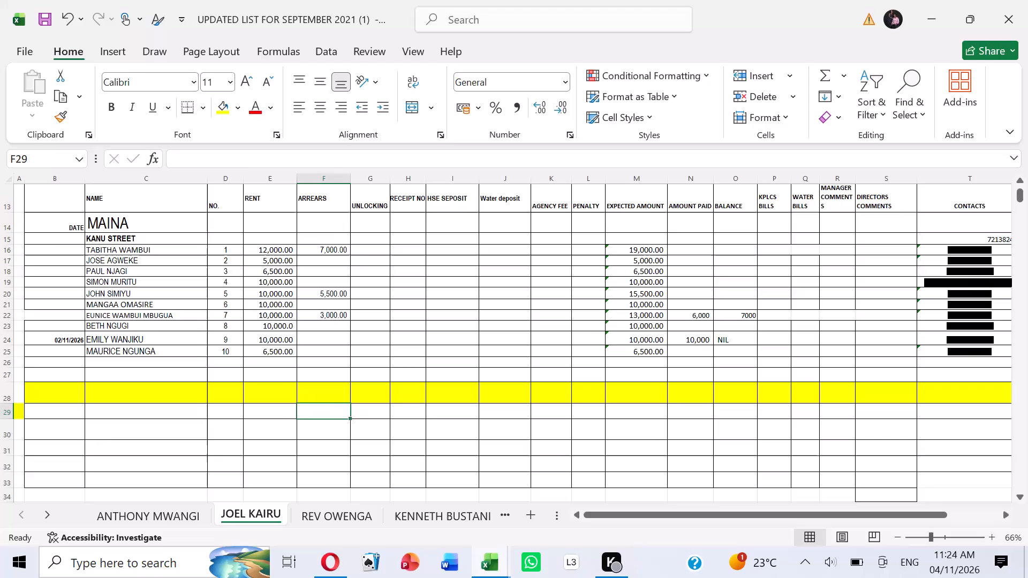
Save the rent list workbook under its existing name.
click(450, 443)
click(44, 18)
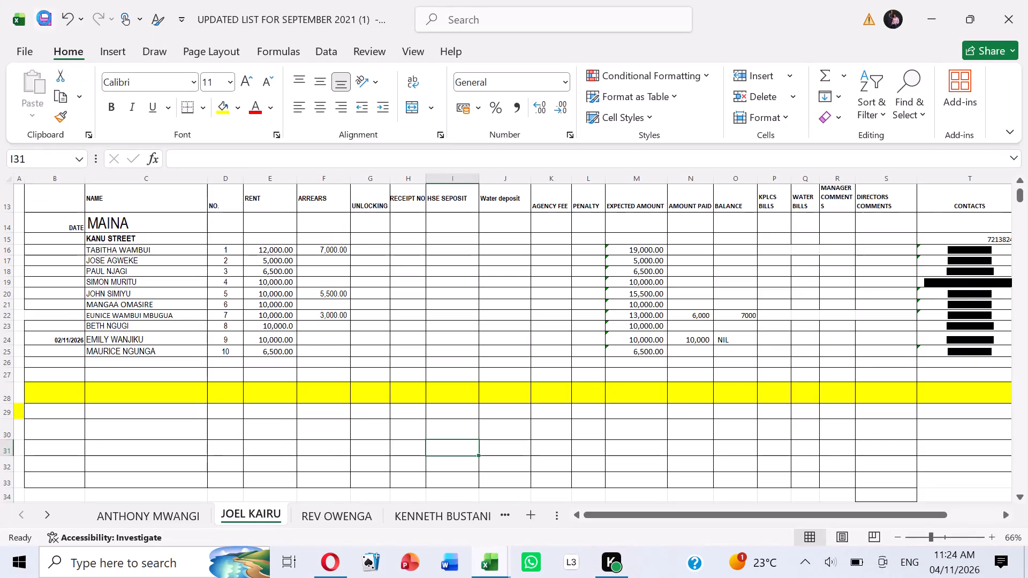
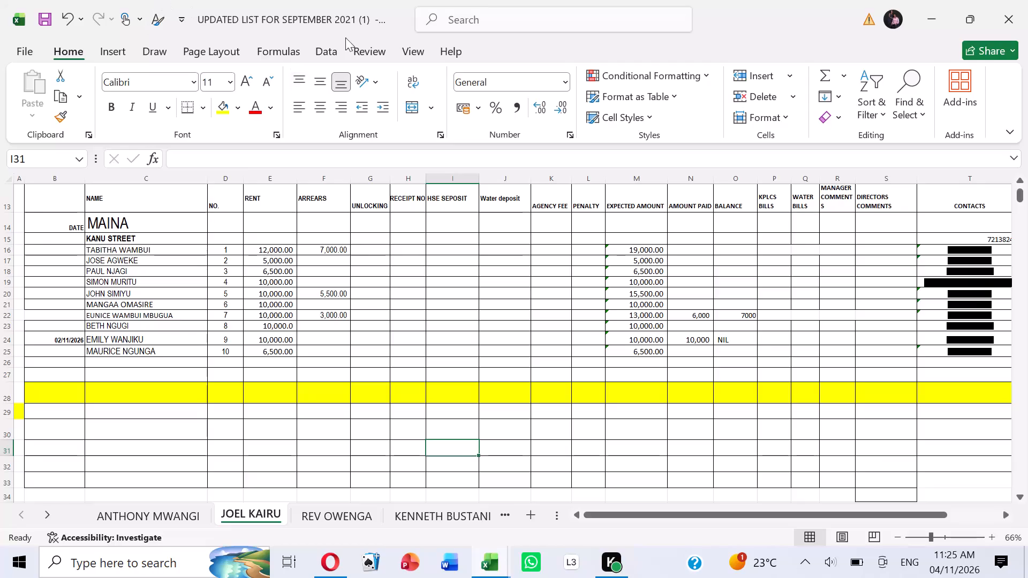
click(521, 458)
click(42, 20)
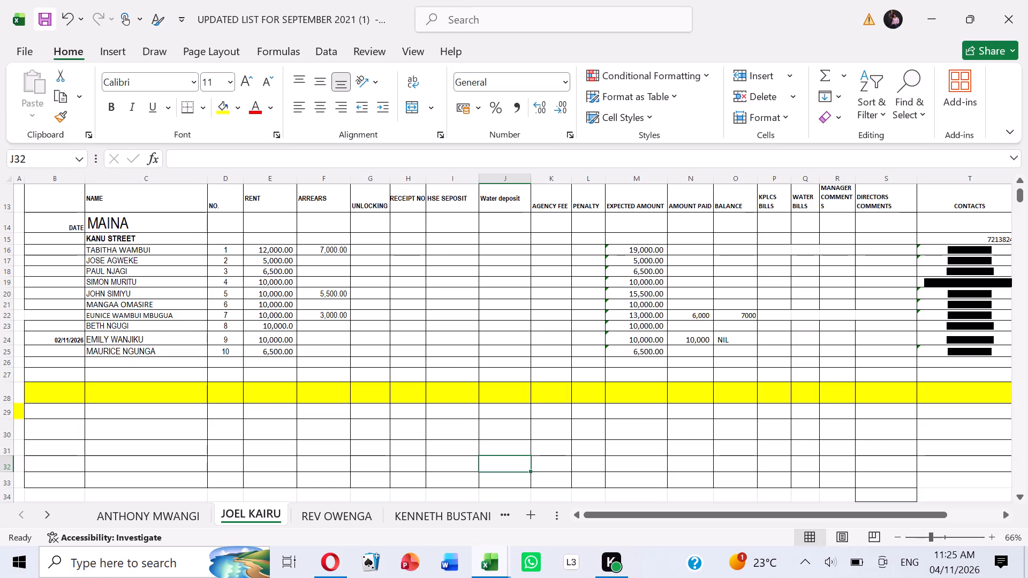
click(42, 12)
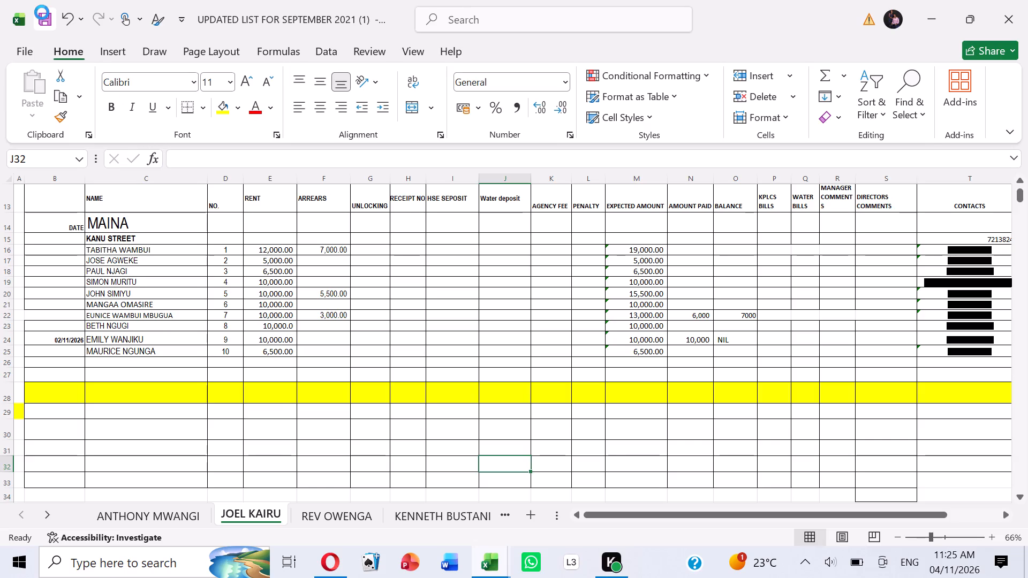
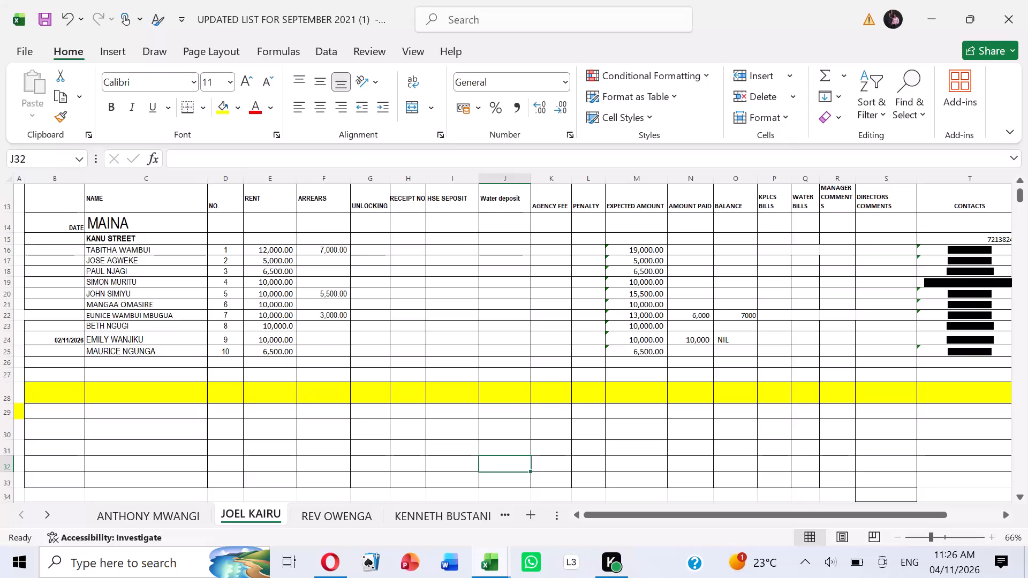
Save the September 2021 rent list workbook again with empty cell K32 selected on the current sheet.
click(570, 459)
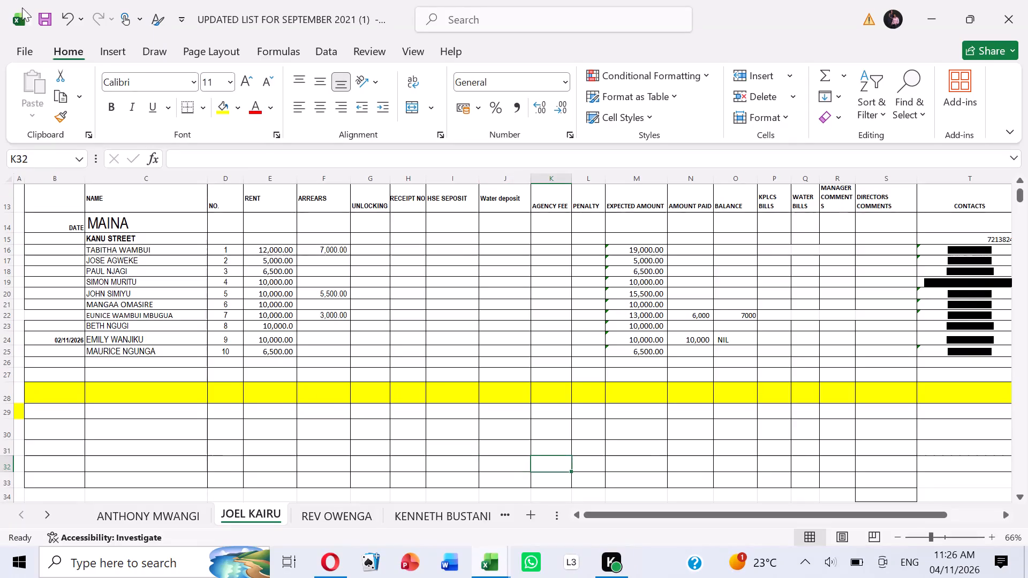
click(46, 21)
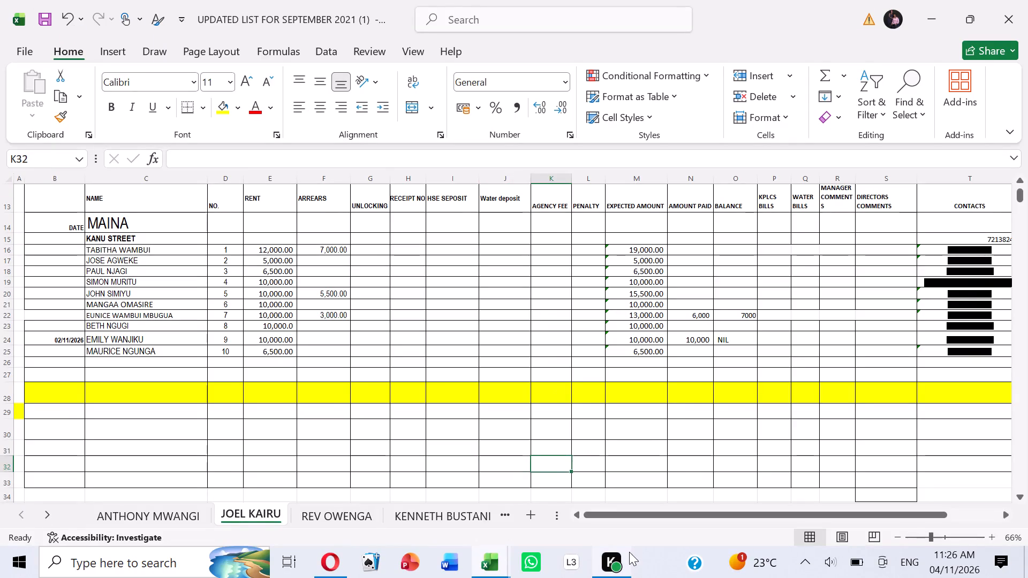
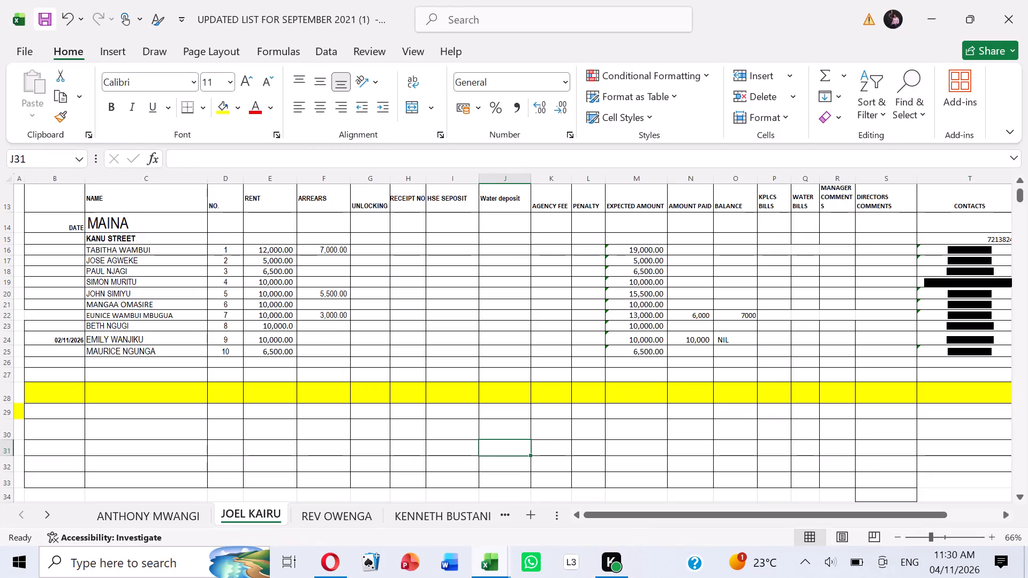
Save the September 2021 rent list workbook under its existing name.
click(41, 21)
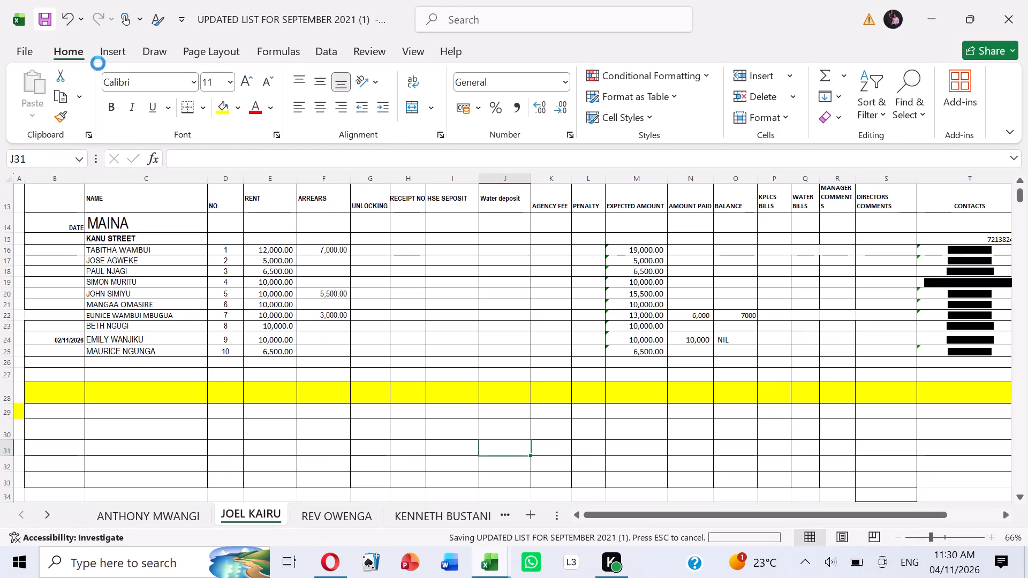
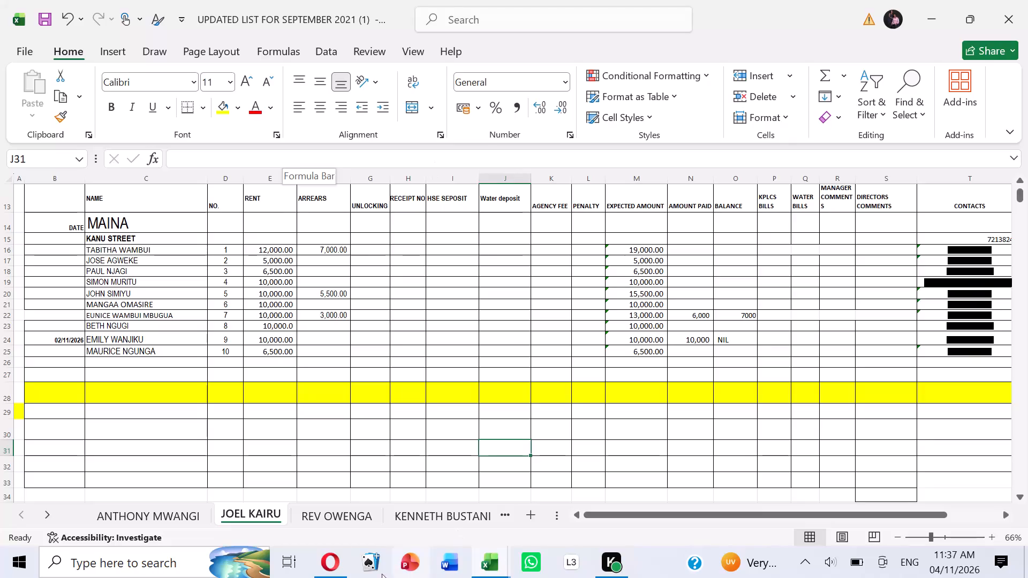
Switch to the Opera browser and go back through the previously played YouTube videos to find another song.
click(335, 564)
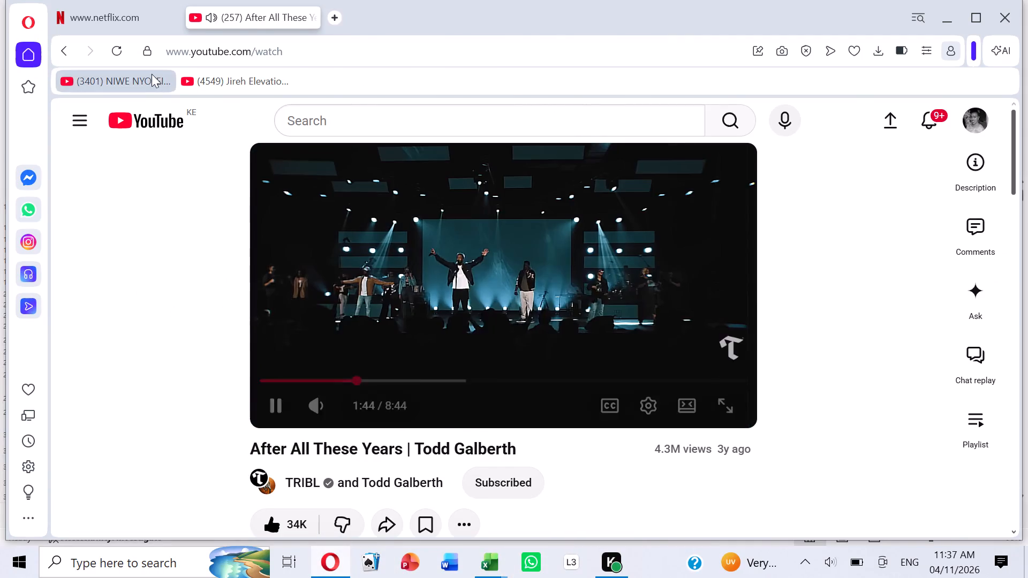
click(61, 44)
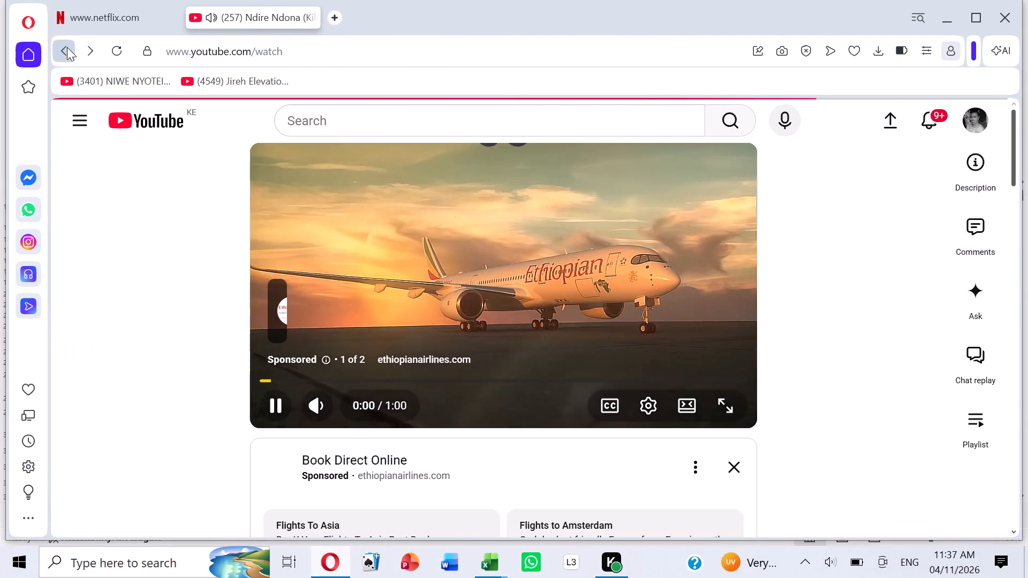
click(68, 48)
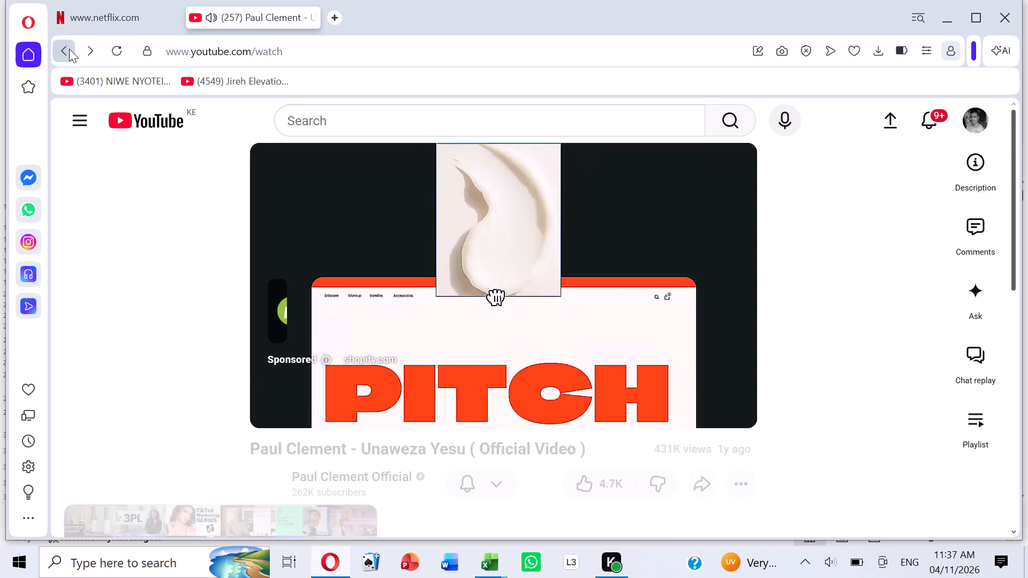
click(67, 48)
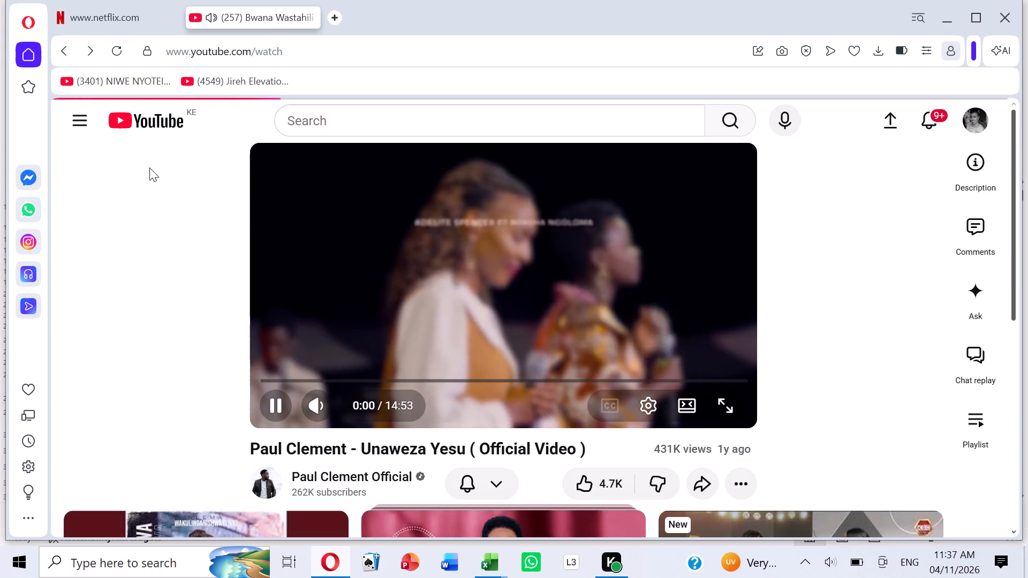
click(68, 51)
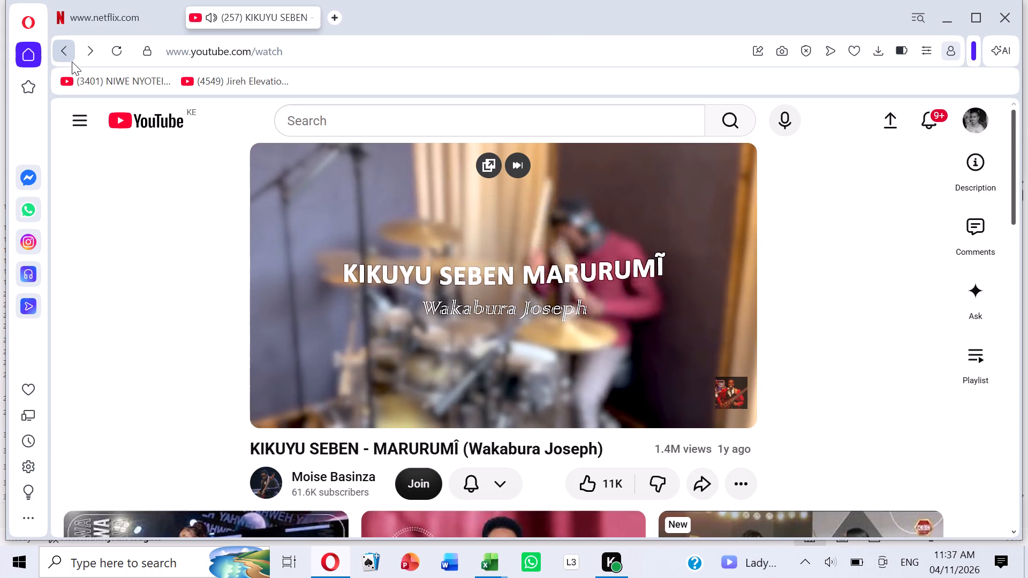
click(66, 53)
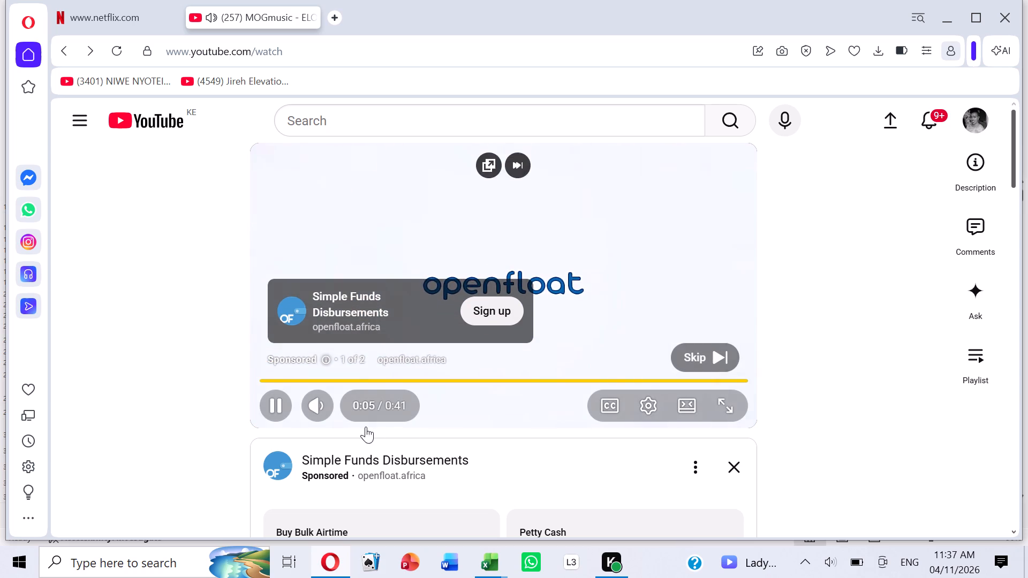
click(706, 366)
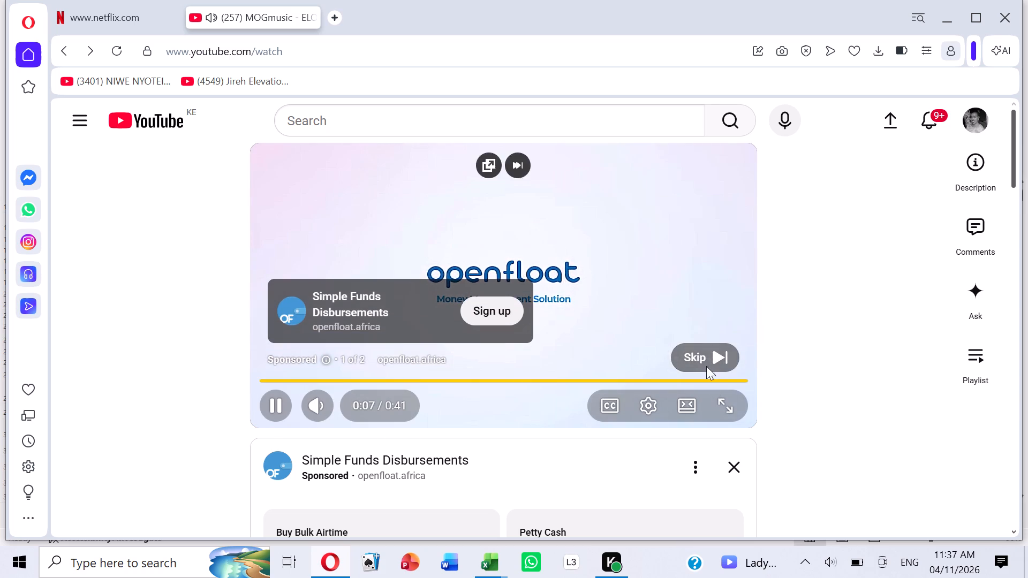
click(62, 56)
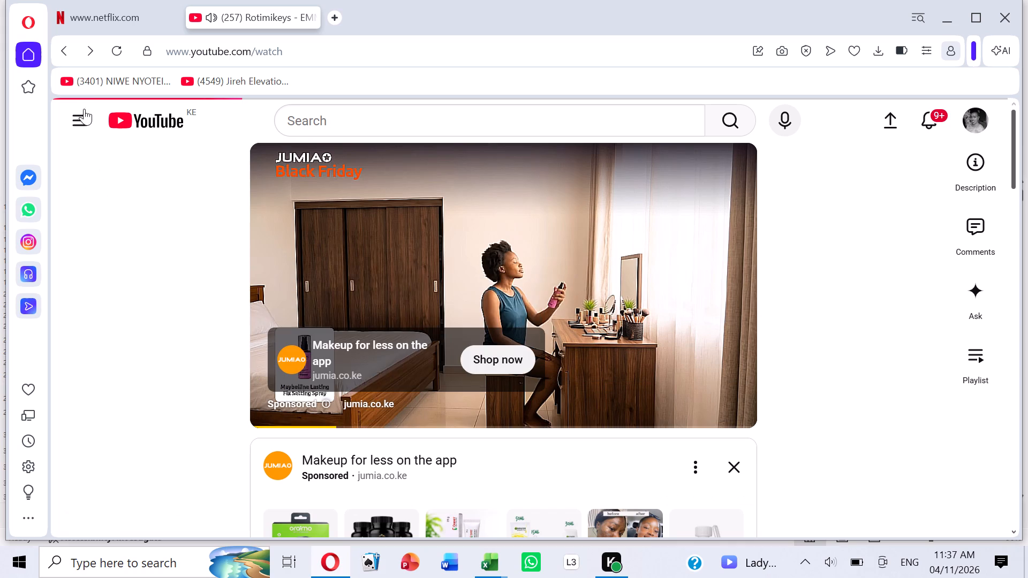
click(69, 51)
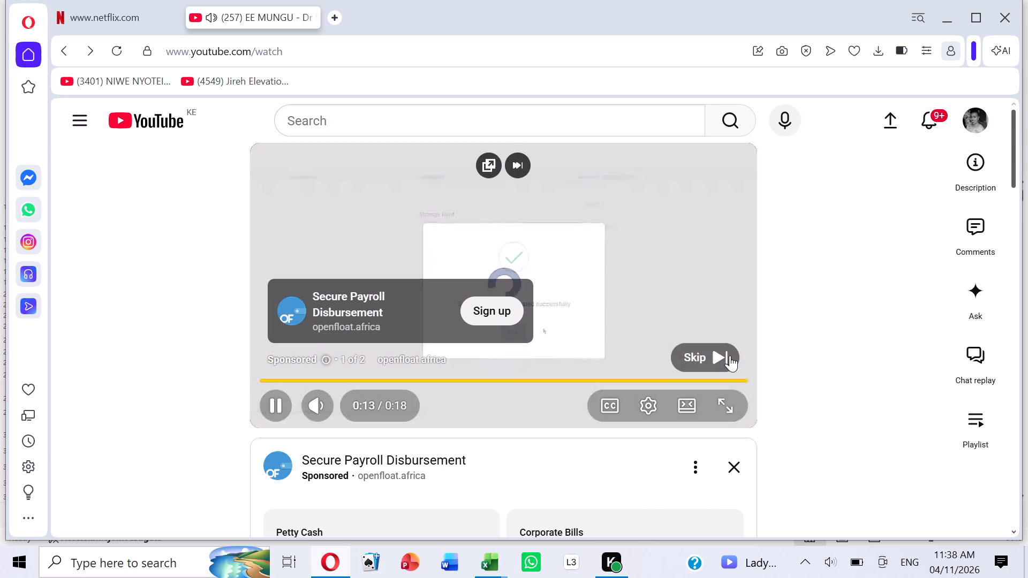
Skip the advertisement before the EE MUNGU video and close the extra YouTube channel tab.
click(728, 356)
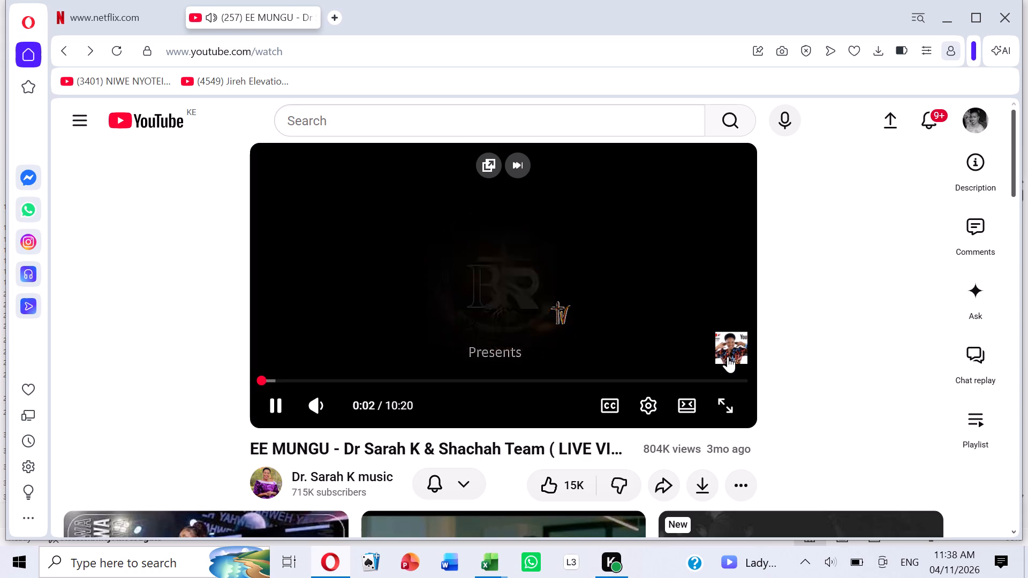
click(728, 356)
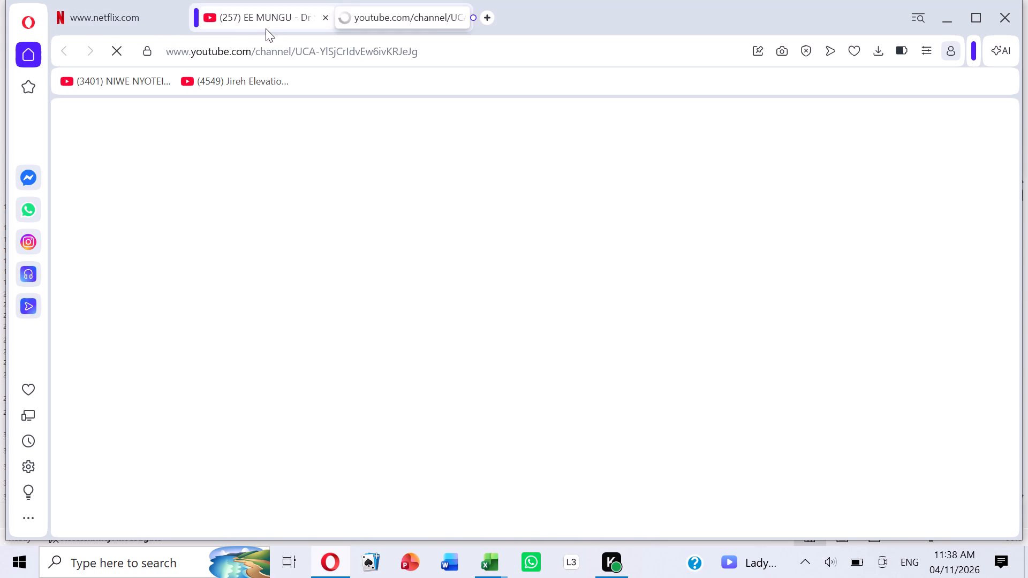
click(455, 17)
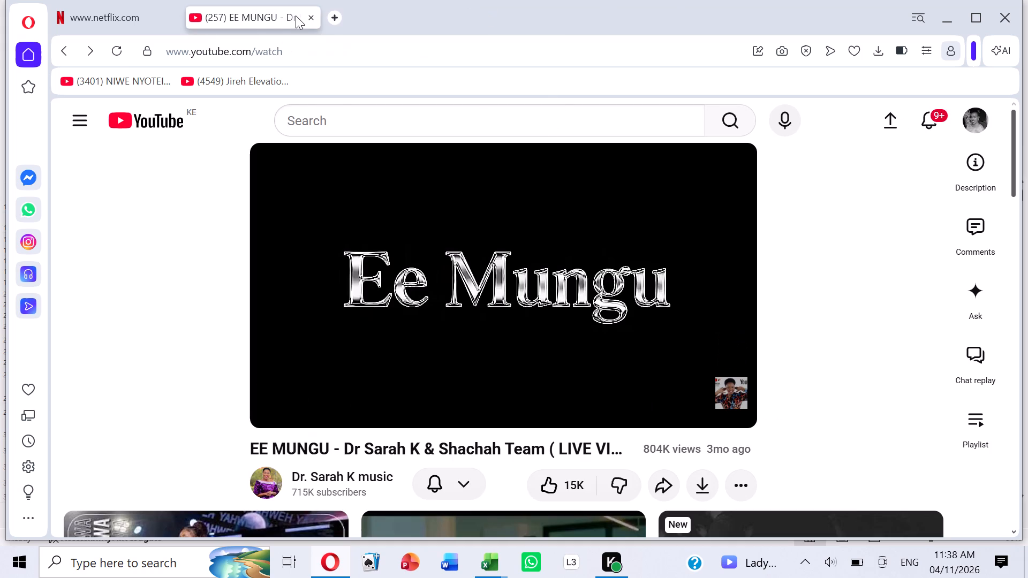
Play the suggested video "Wakulinganishwa - Neema" from the recommendations below the current song.
click(354, 110)
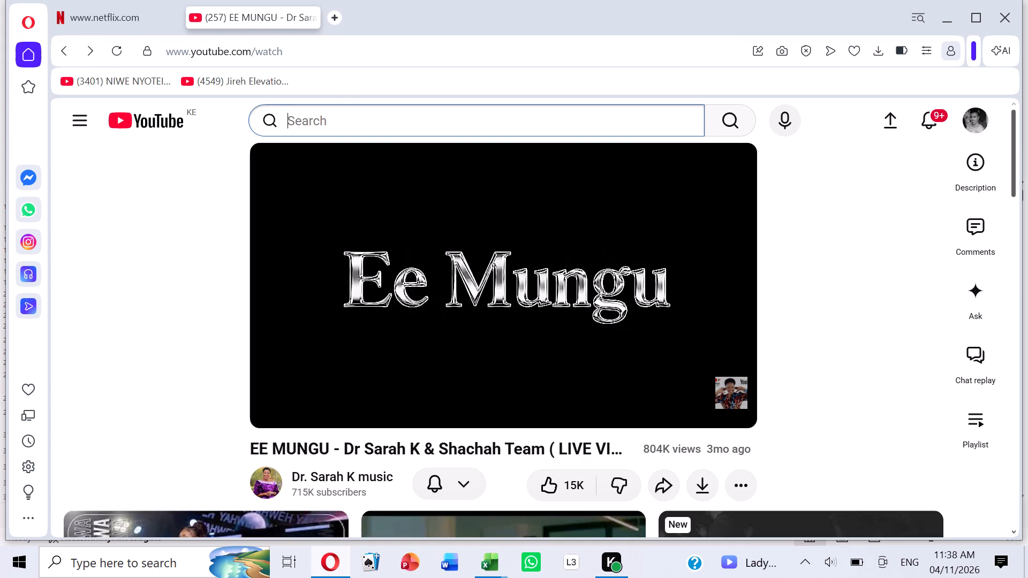
scroll(237, 409, down, 2)
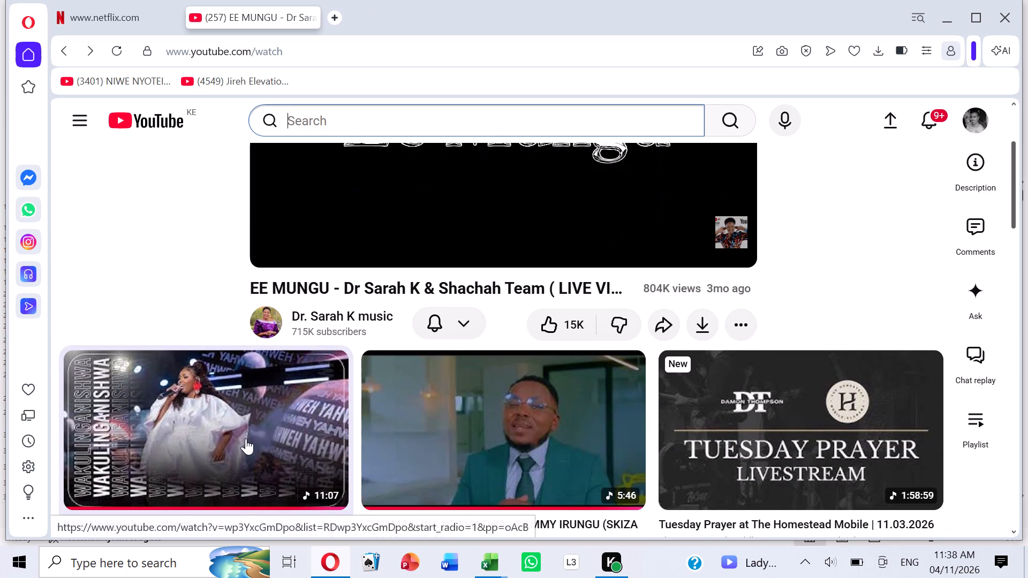
click(246, 438)
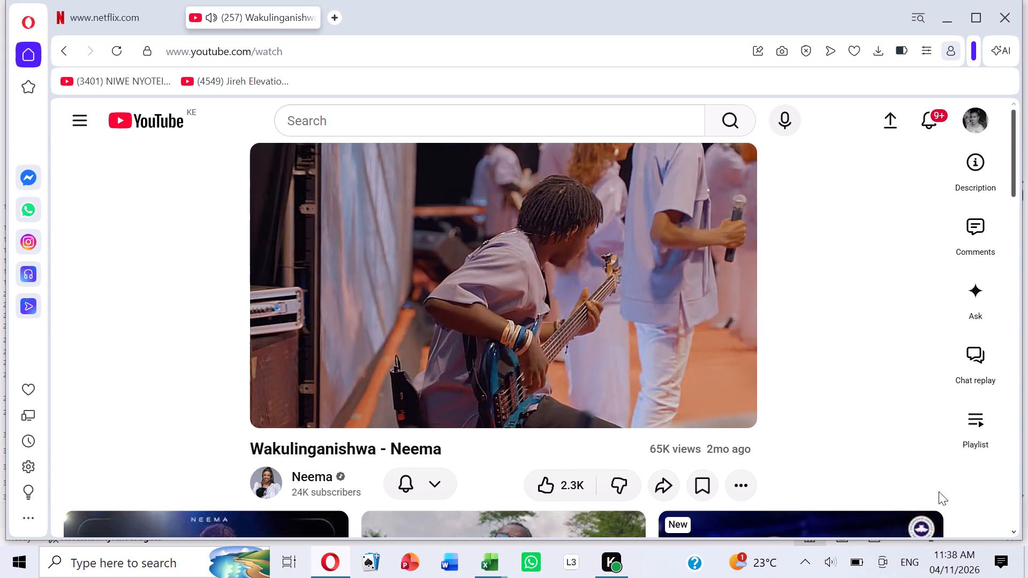
Set the system volume for the headphones to 11.
click(835, 558)
click(815, 522)
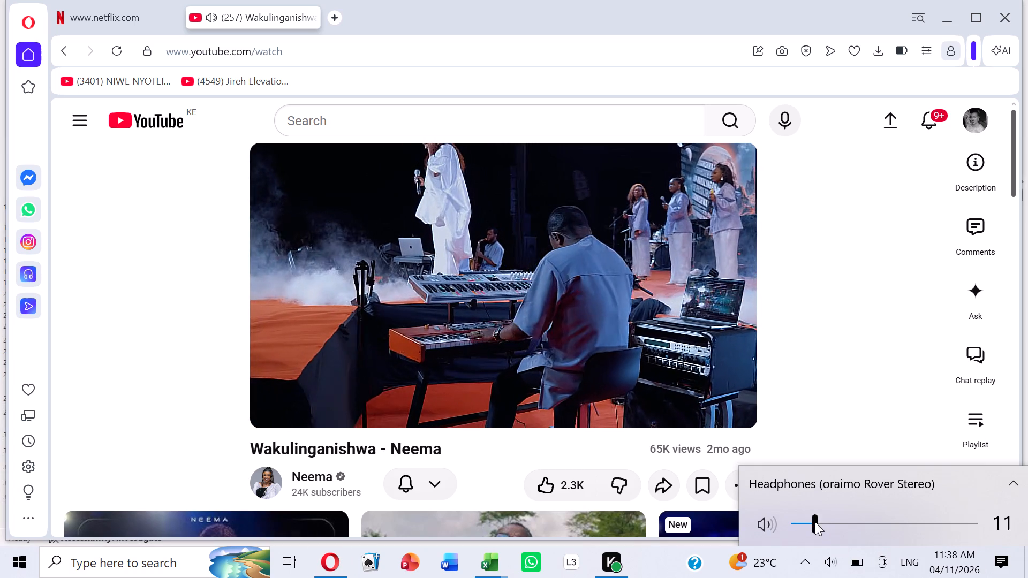
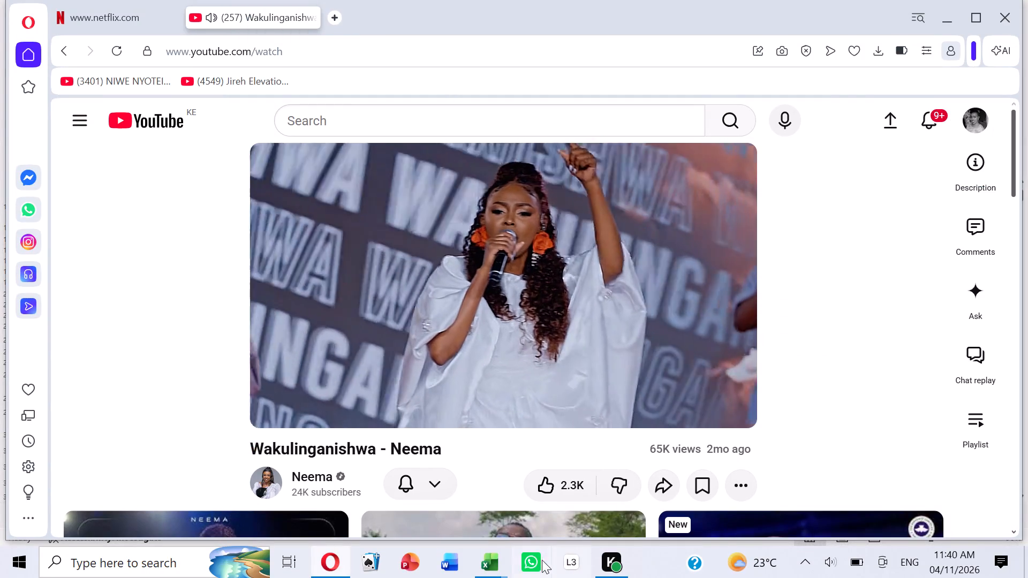
click(486, 562)
click(538, 519)
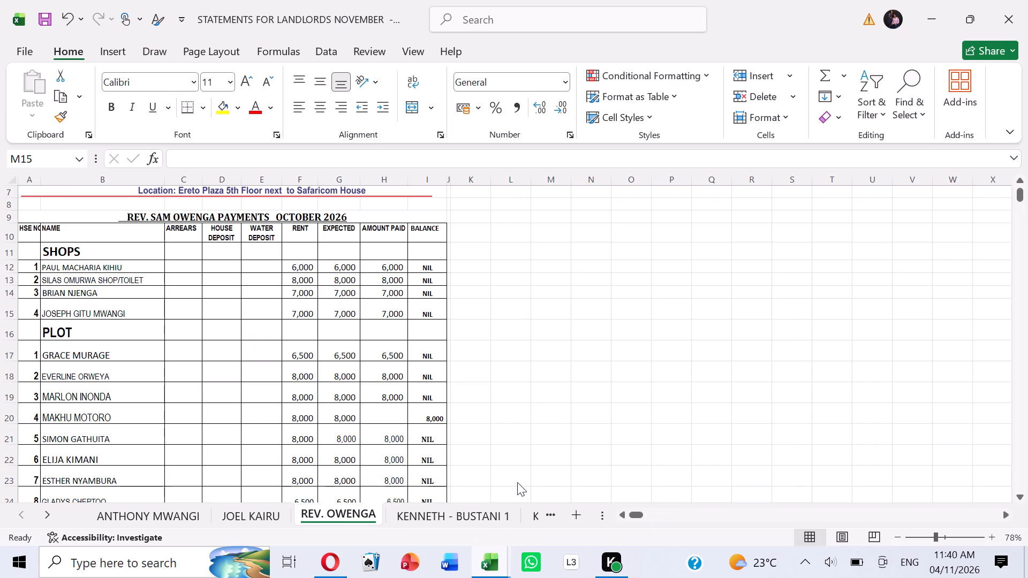
click(539, 387)
click(430, 516)
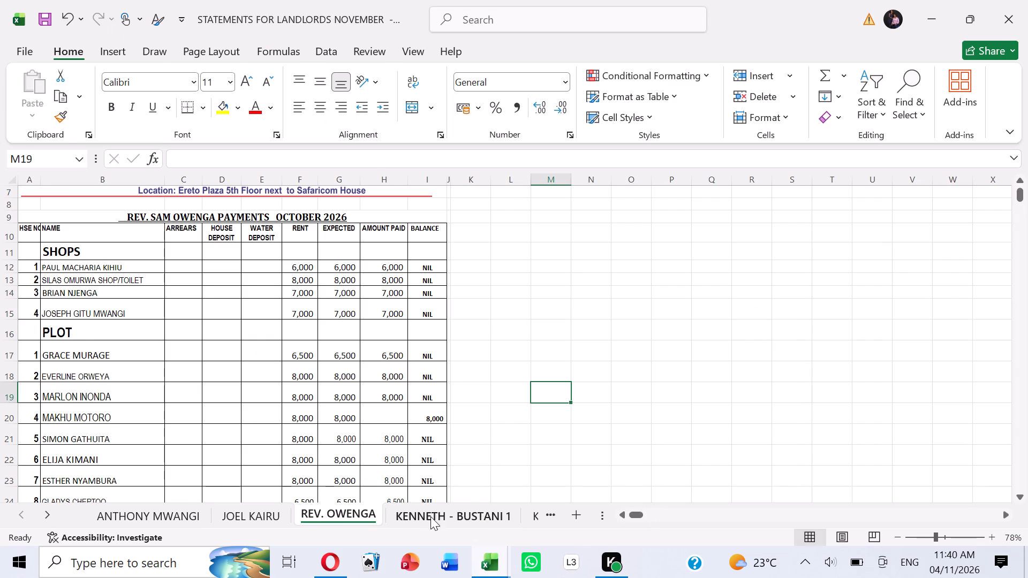
click(531, 511)
click(527, 513)
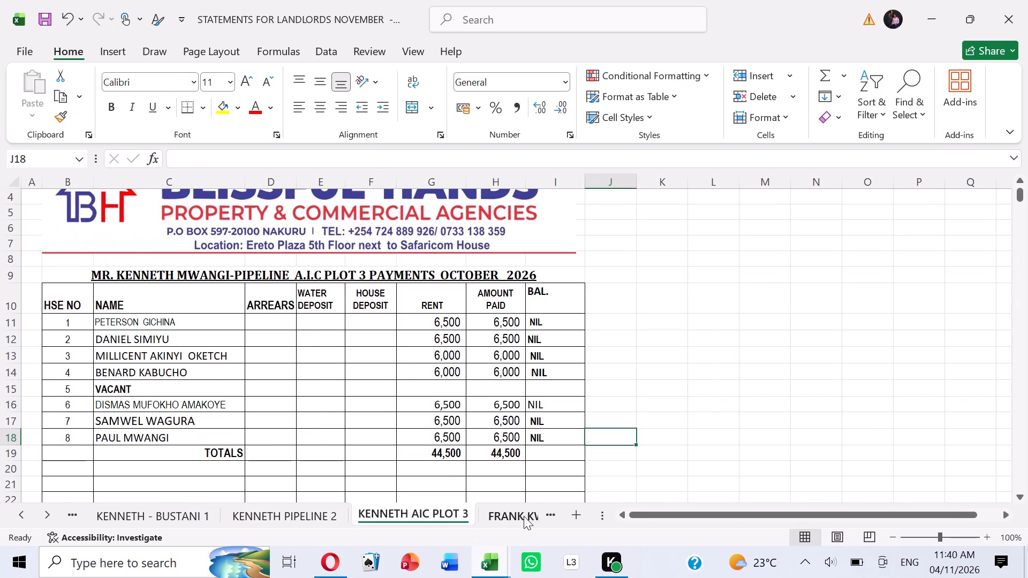
click(513, 520)
click(498, 512)
click(508, 371)
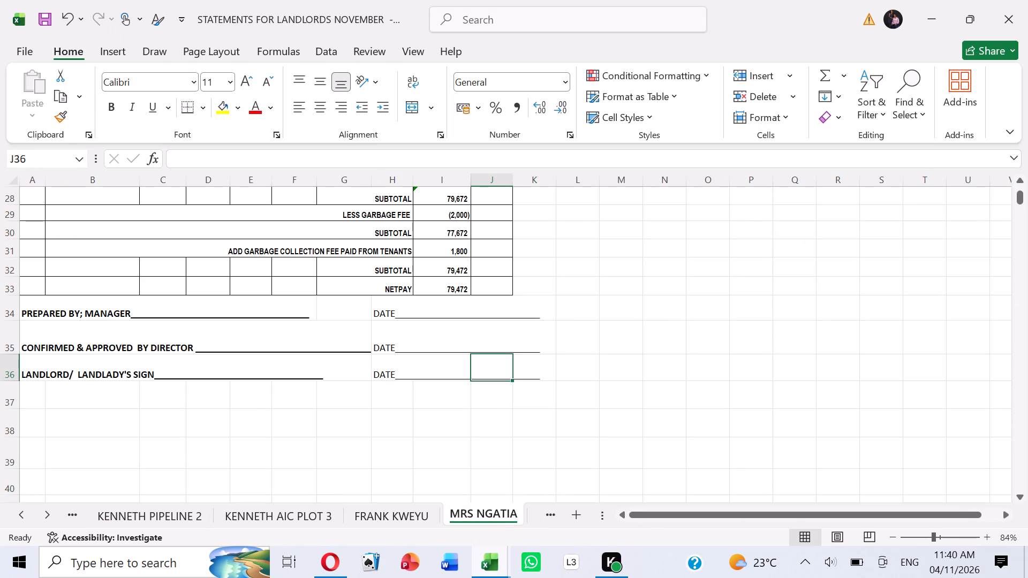
Save the landlord statements workbook.
click(46, 19)
Check the statement headings on the MRS NGATIA, NGATIA2 and Ngatia racecourse sheets for the statement month.
scroll(191, 379, up, 13)
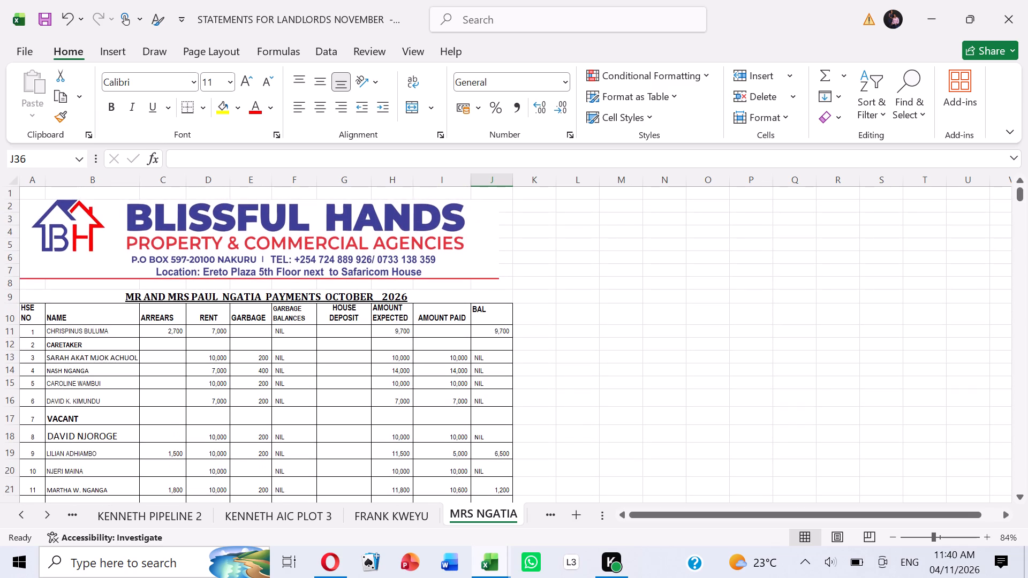
click(530, 519)
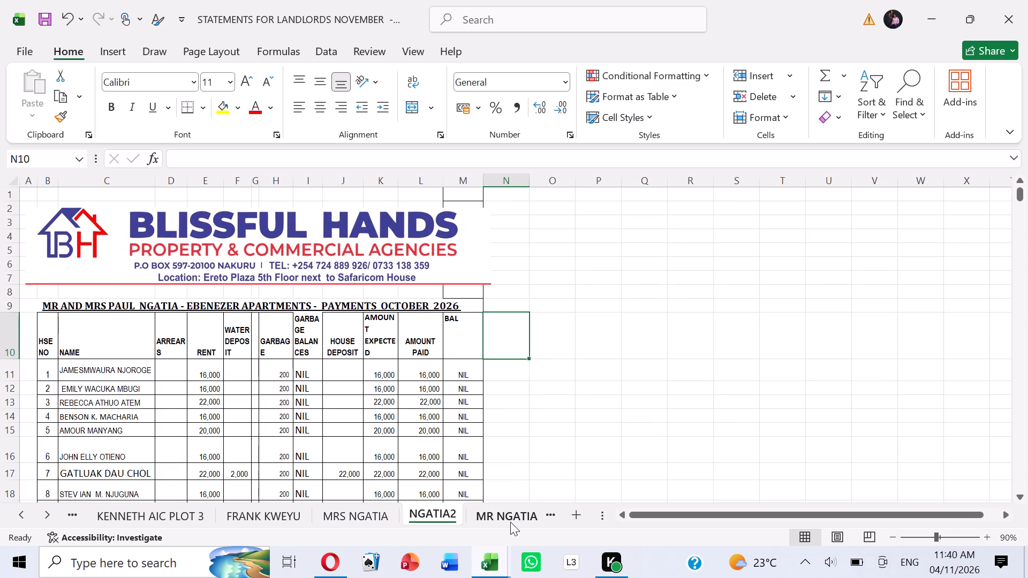
click(510, 522)
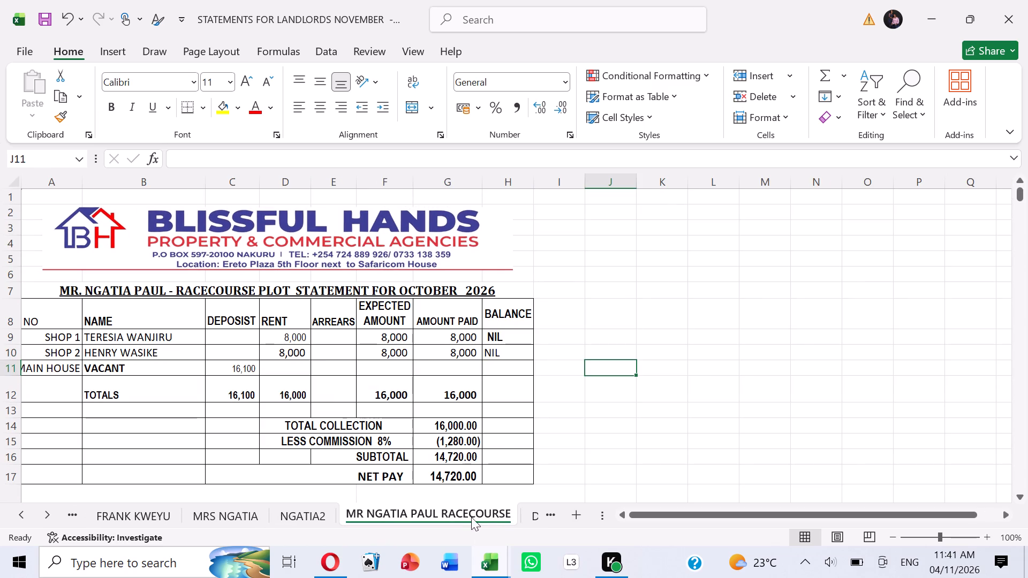
click(517, 390)
click(533, 515)
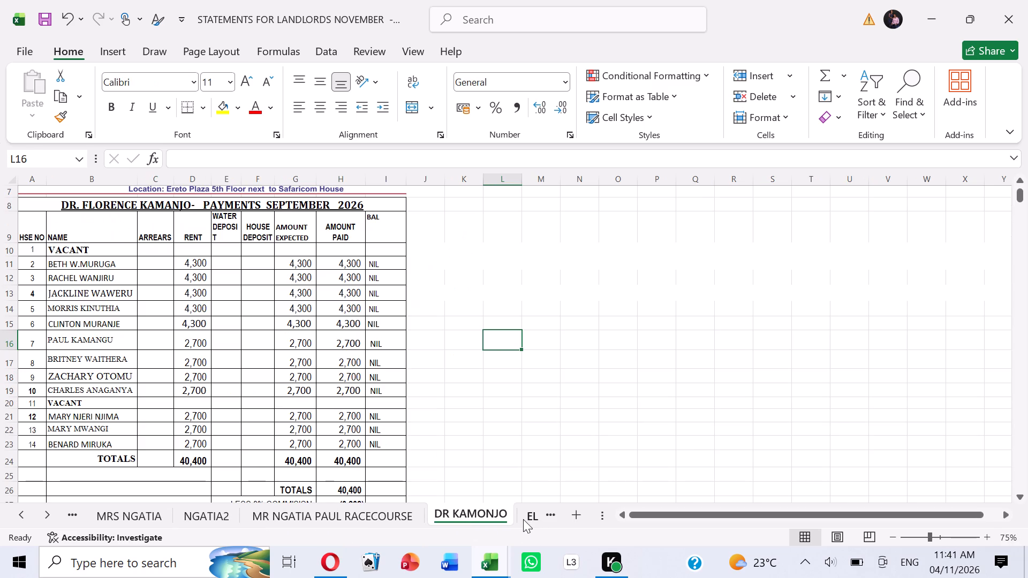
click(440, 320)
scroll(418, 366, up, 11)
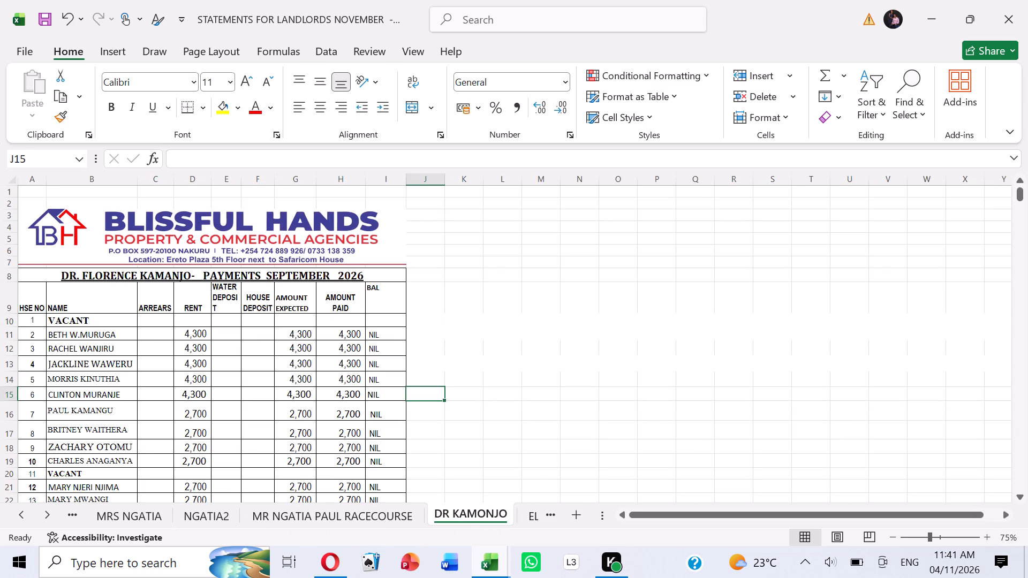
right_click(11, 193)
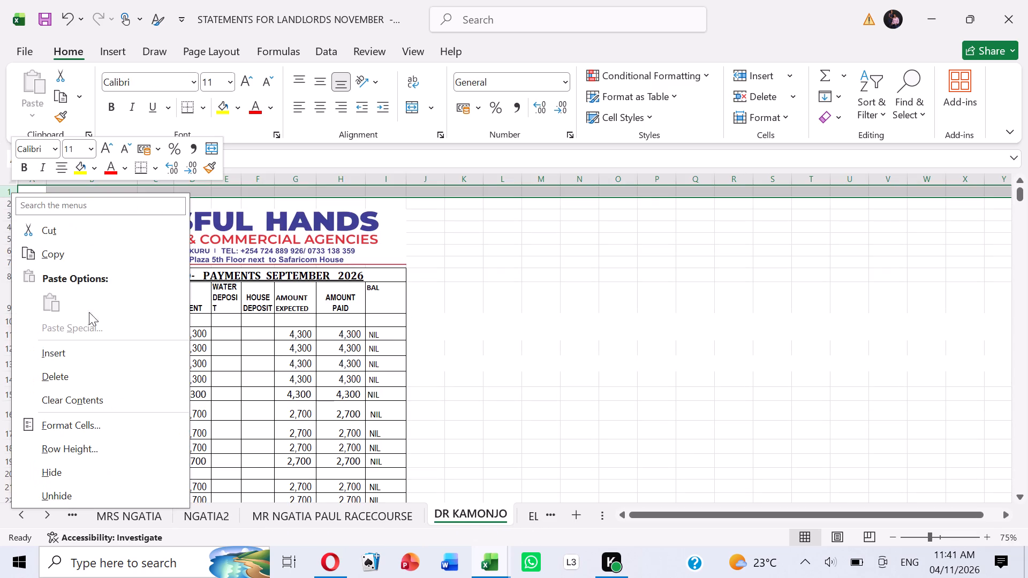
click(92, 349)
click(578, 300)
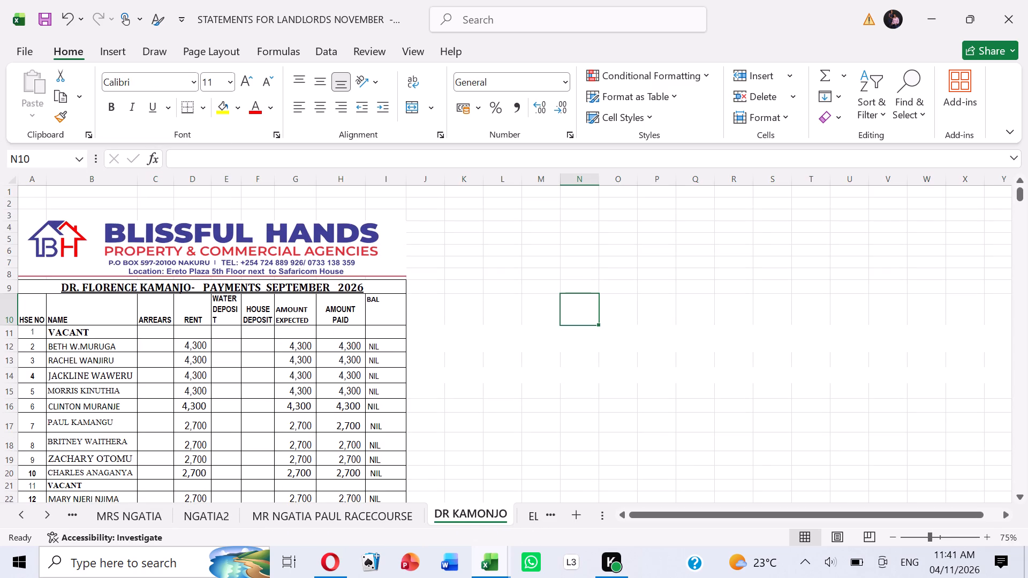
click(44, 206)
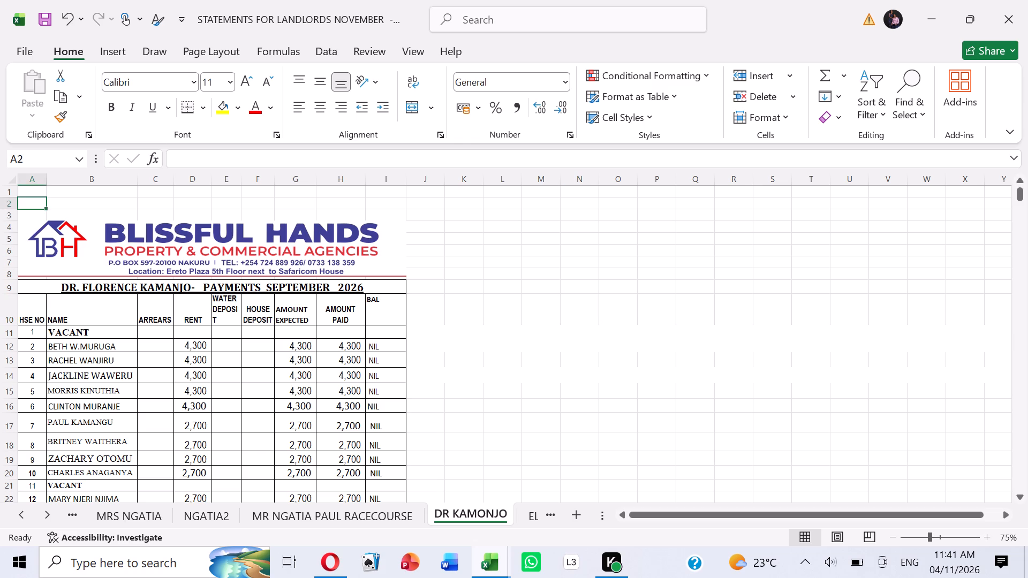
click(73, 208)
right_click(2, 194)
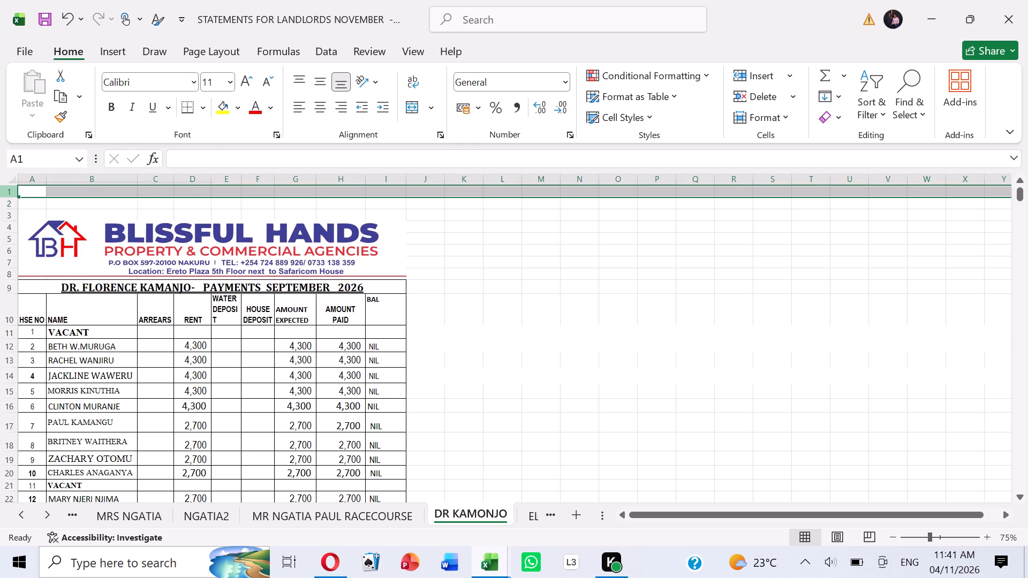
click(51, 359)
click(477, 322)
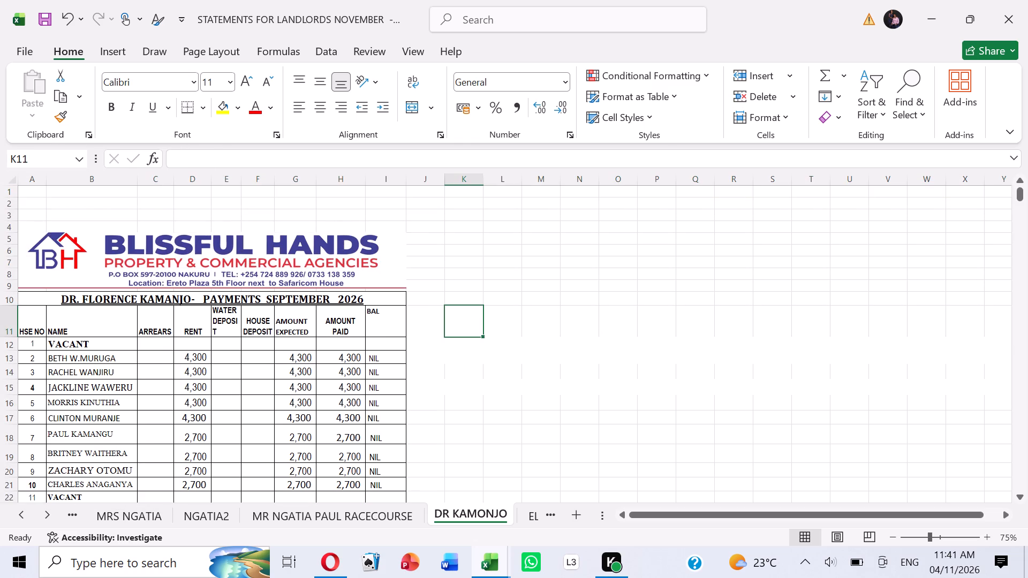
Copy the whole September statement with its letterhead, A3 to J40, and insert the copied cells at A2.
drag(33, 213, 443, 447)
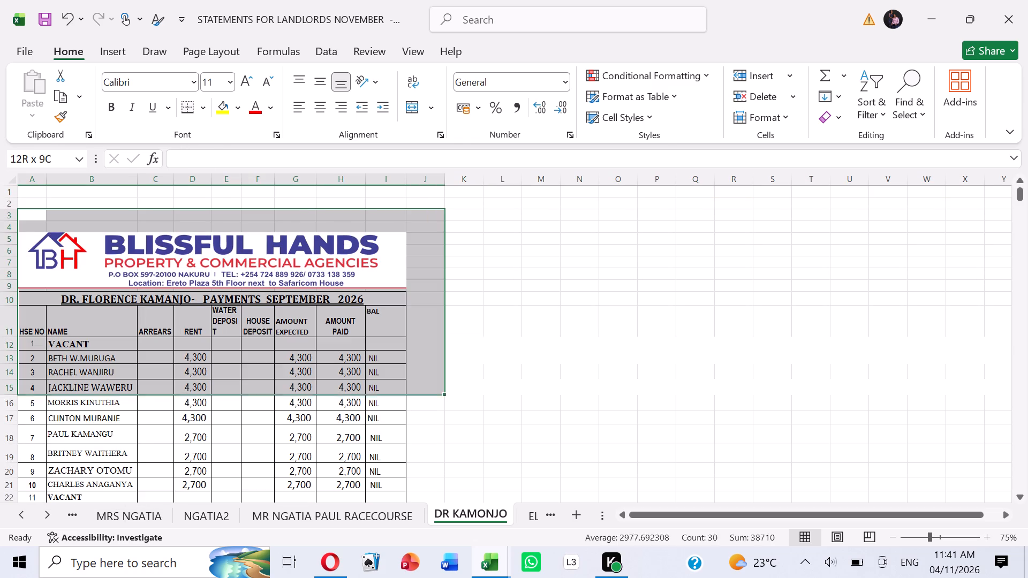
drag(443, 447, 408, 460)
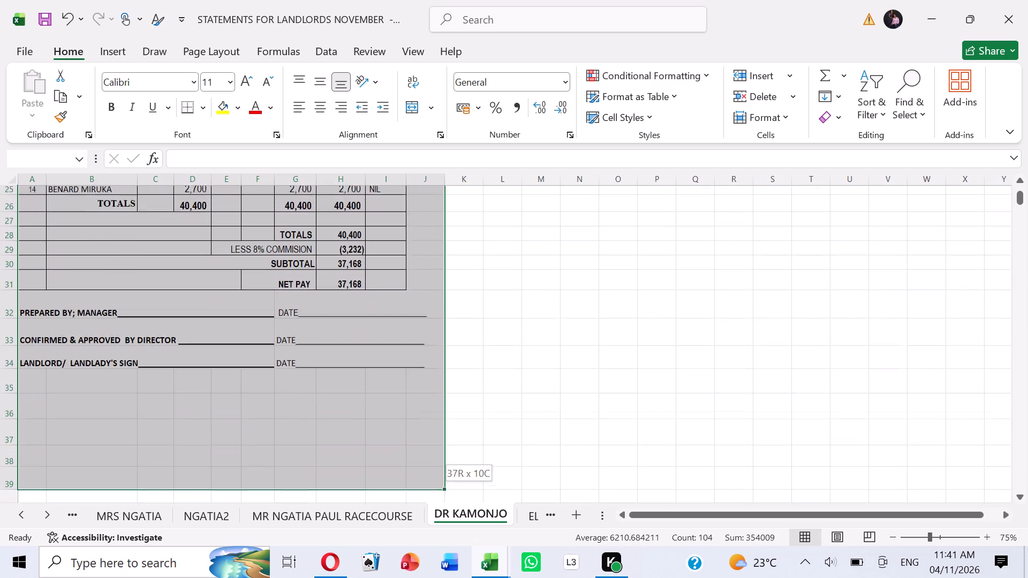
drag(408, 460, 409, 478)
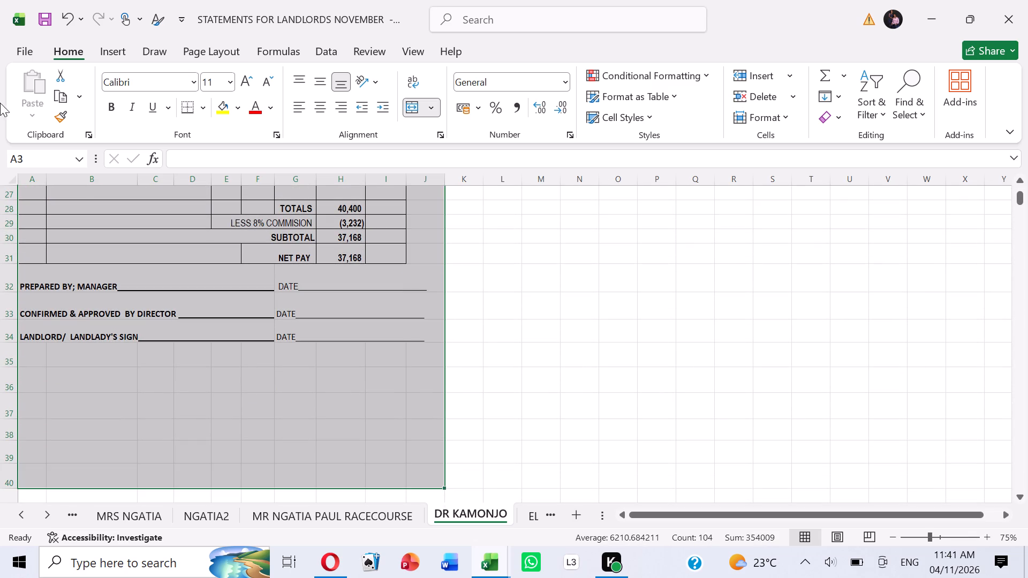
click(65, 95)
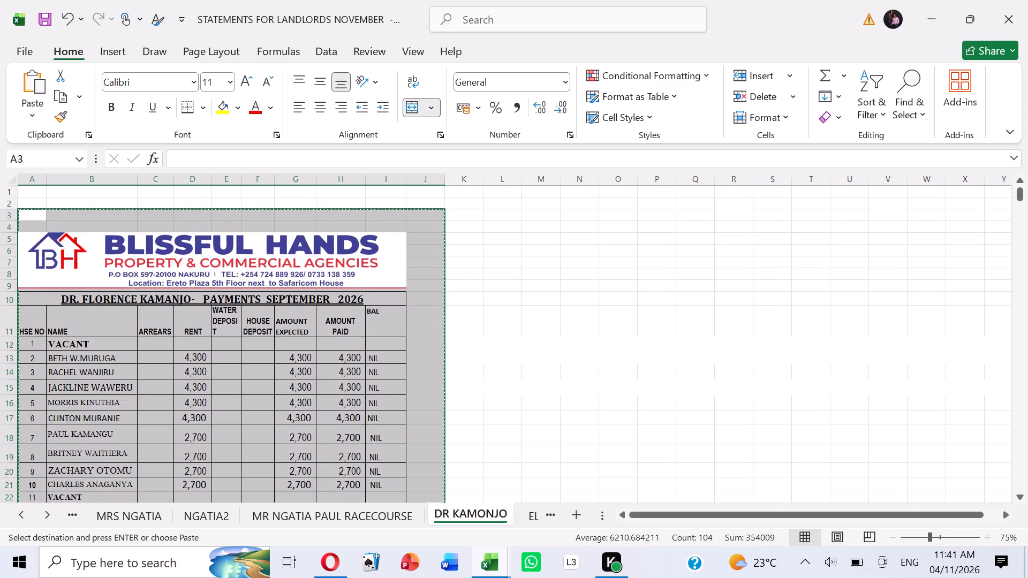
click(42, 198)
click(757, 79)
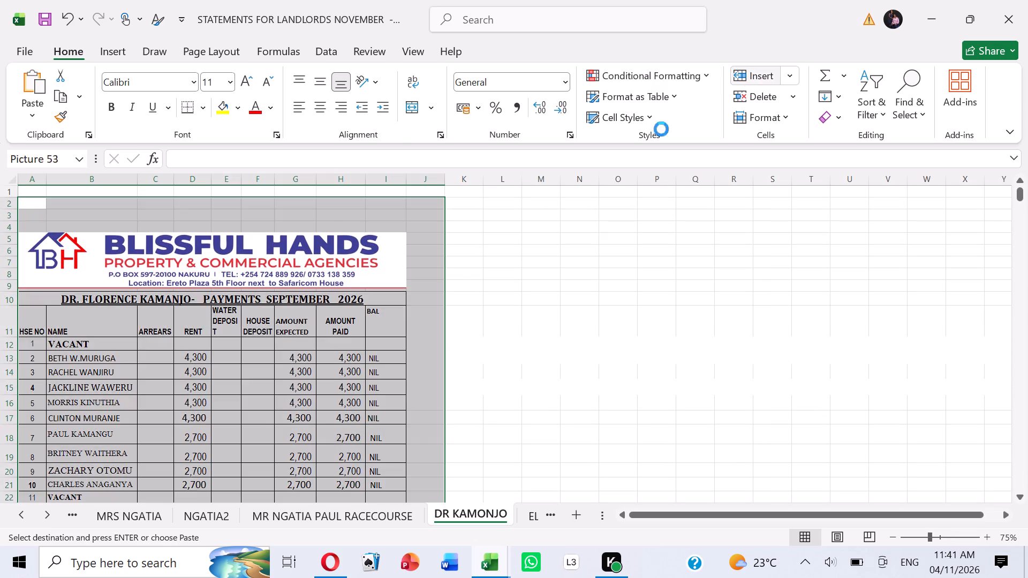
click(531, 293)
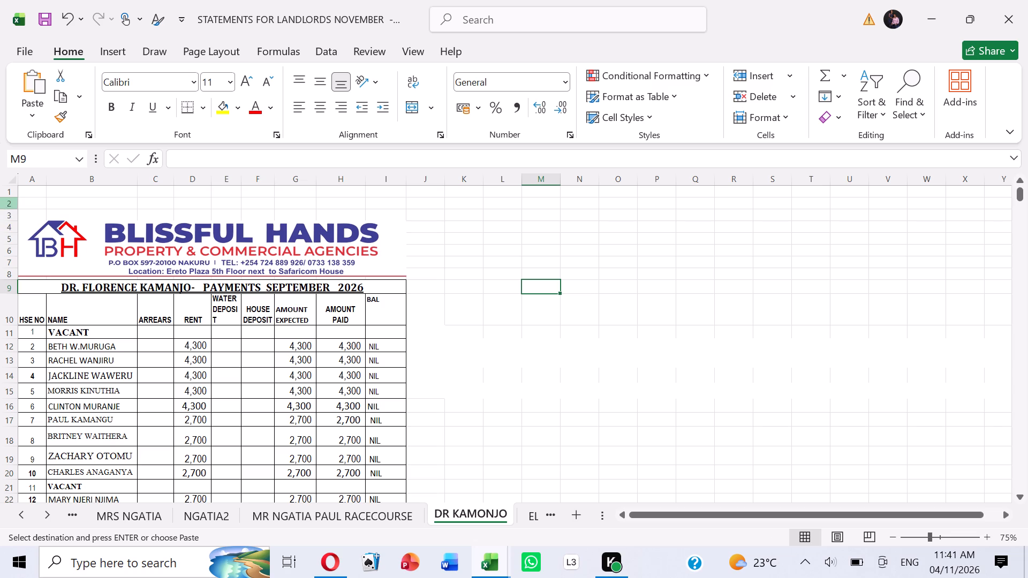
Delete blank row 1 above the new statement copy and nudge its letterhead picture slightly upward.
right_click(13, 190)
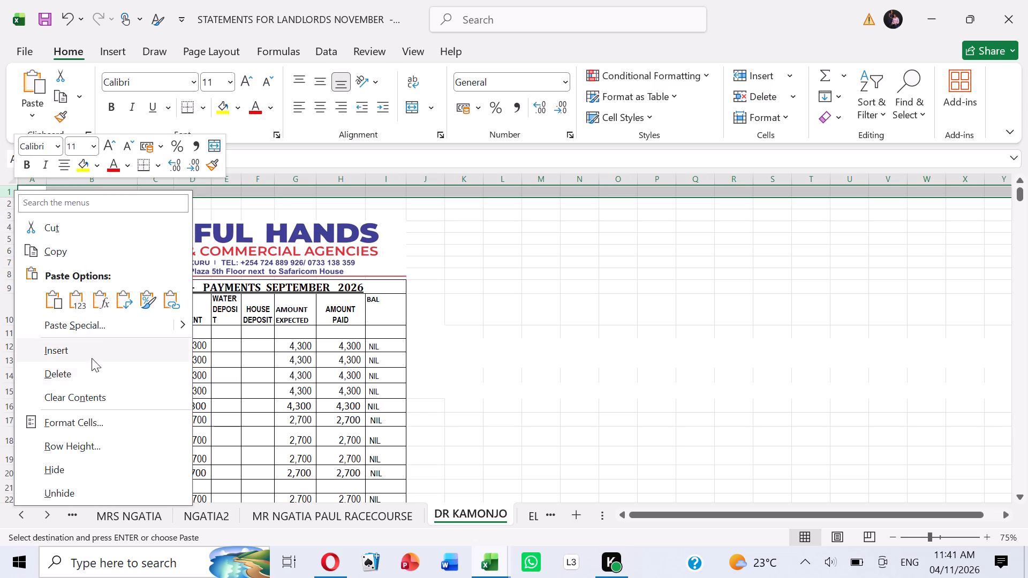
click(90, 371)
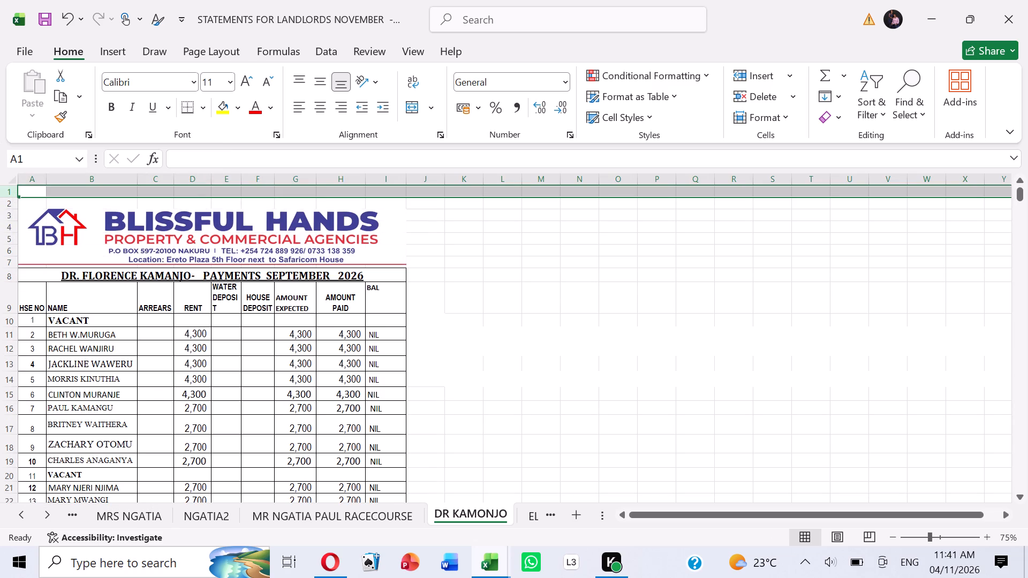
click(202, 232)
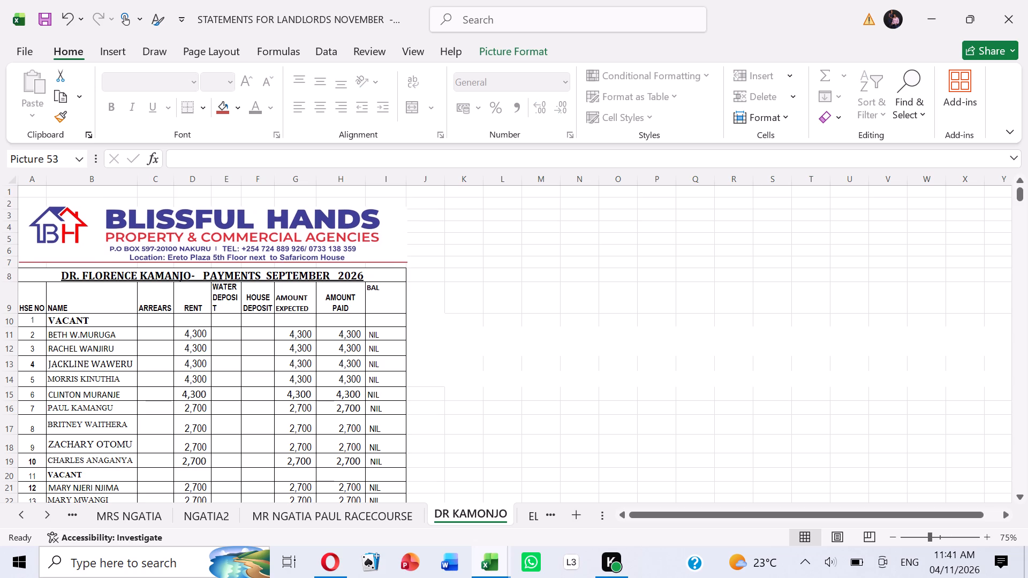
Change the month in the top statement's title to OCTOBER and remove the extra space before 2026.
double_click(285, 274)
drag(265, 277, 314, 273)
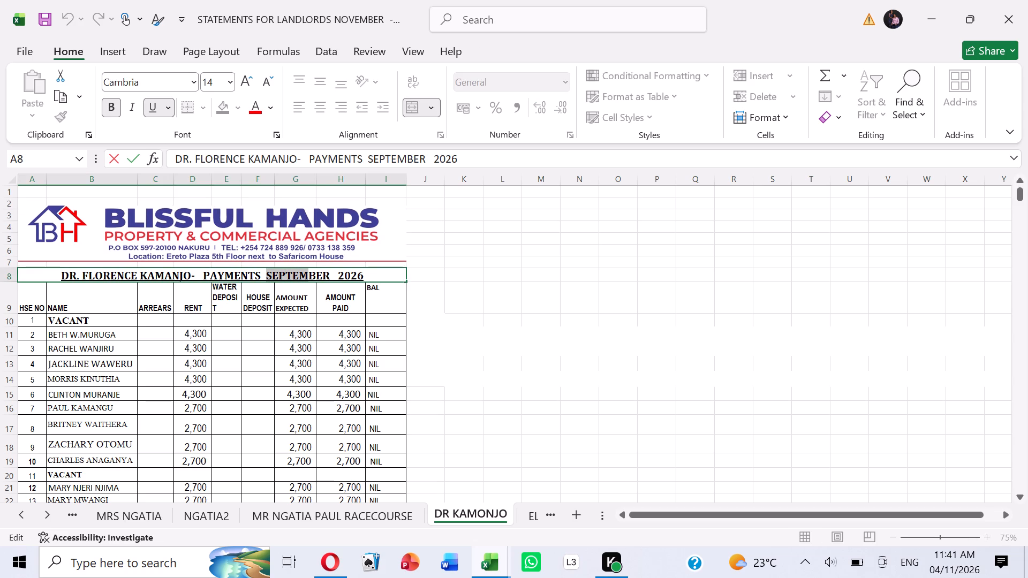
drag(314, 273, 331, 273)
text(OCTOBER)
key(space)
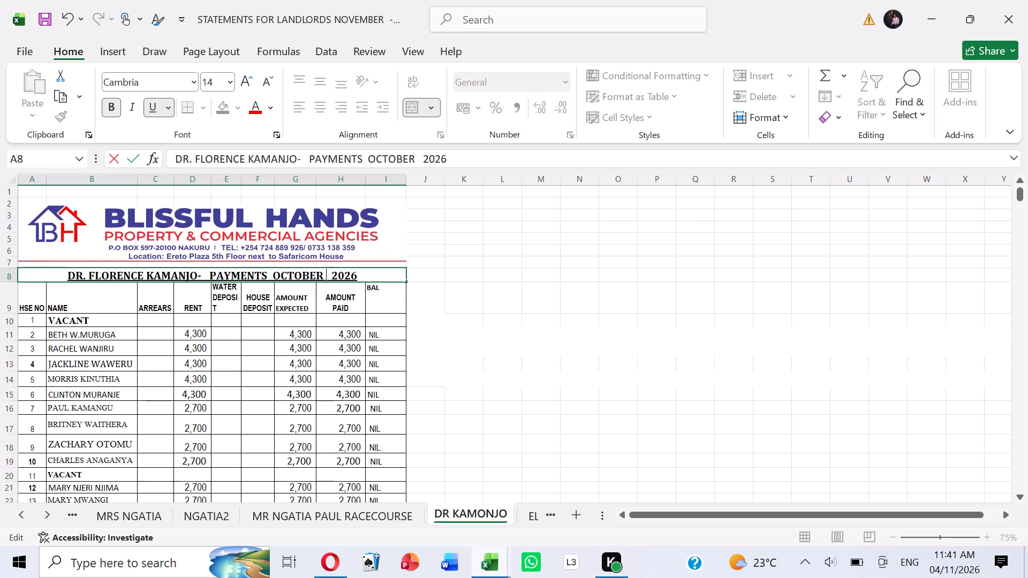
key(Delete)
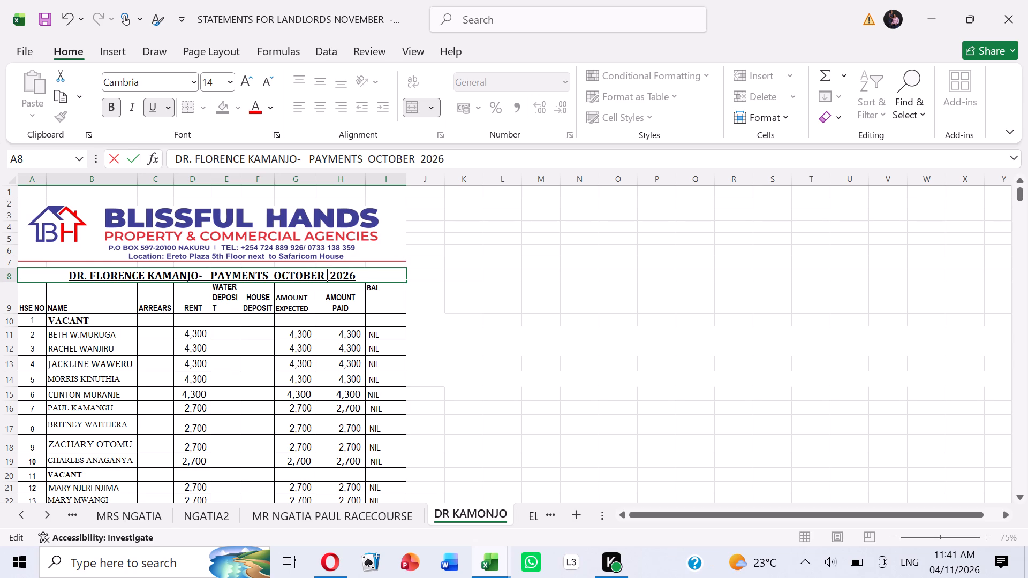
click(488, 392)
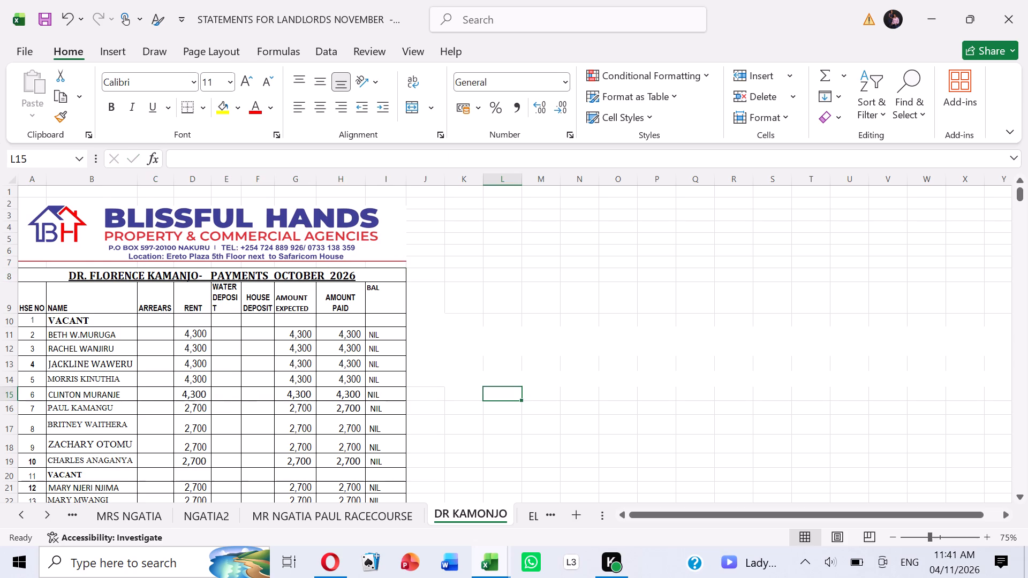
Check the tenant names in the October statement row by row, from house 3 down to house 14.
scroll(113, 388, down, 1)
click(84, 312)
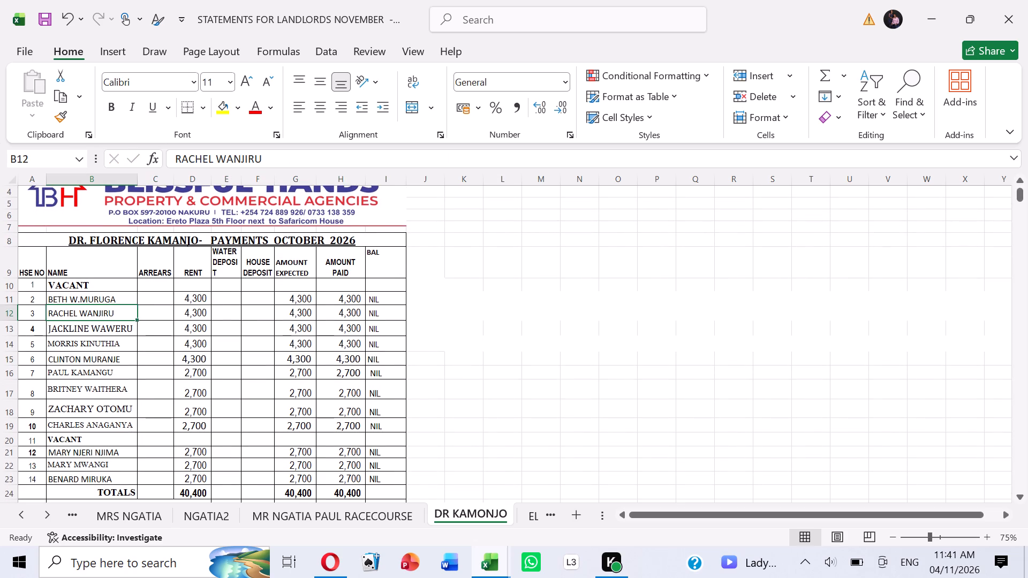
click(102, 329)
click(108, 344)
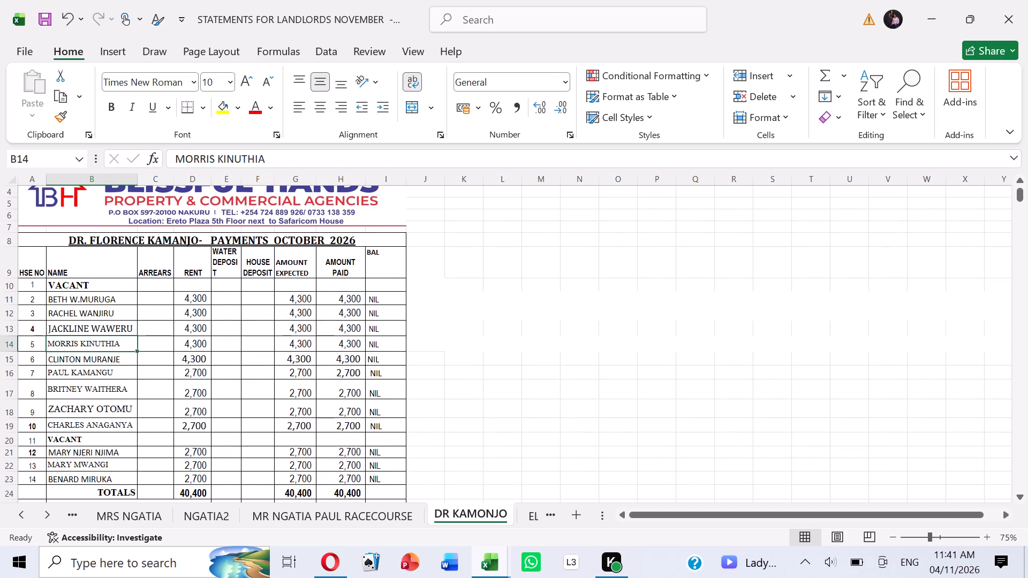
click(86, 361)
click(95, 372)
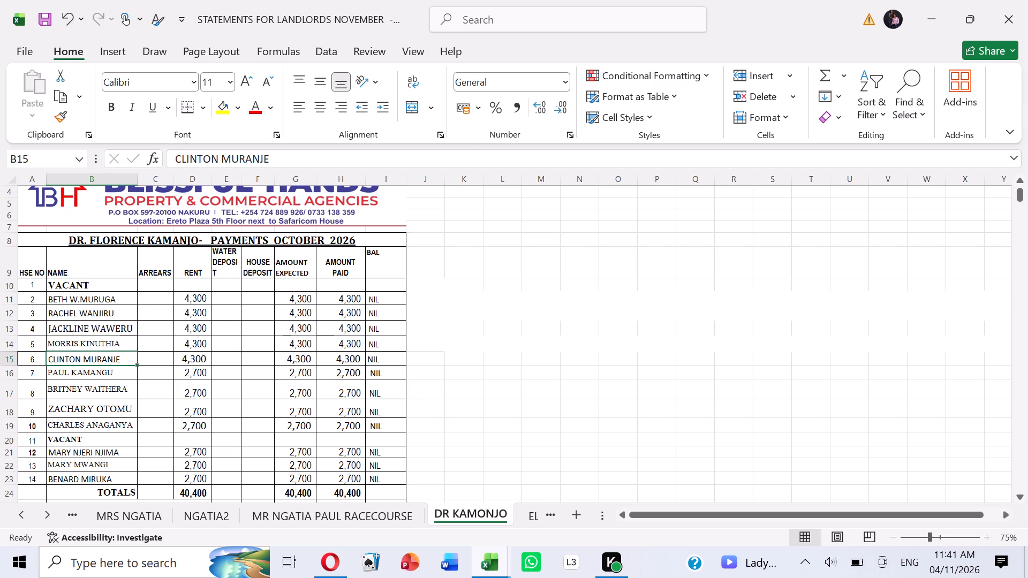
click(101, 394)
scroll(101, 394, down, 1)
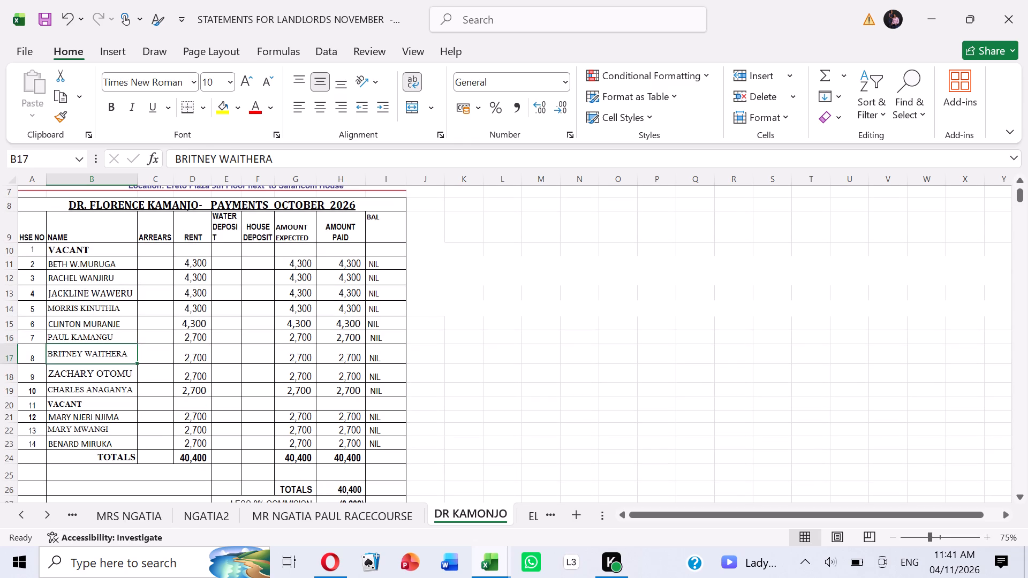
click(95, 378)
click(101, 392)
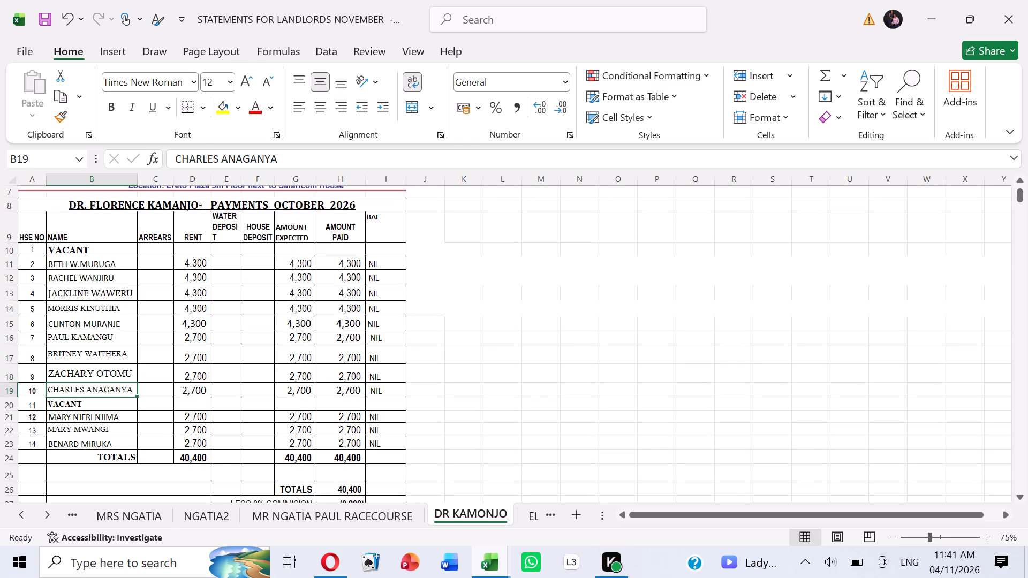
click(103, 402)
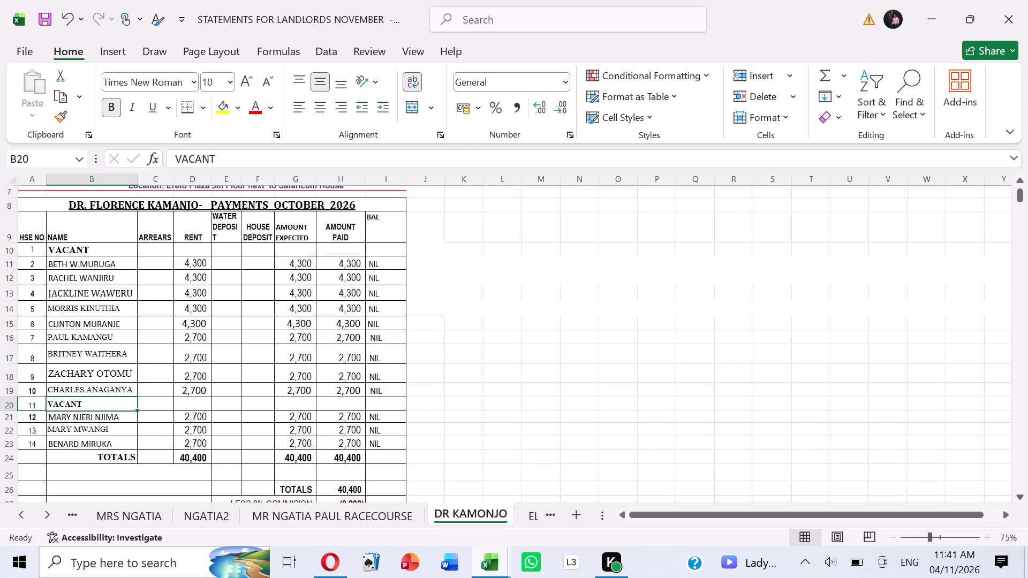
click(102, 422)
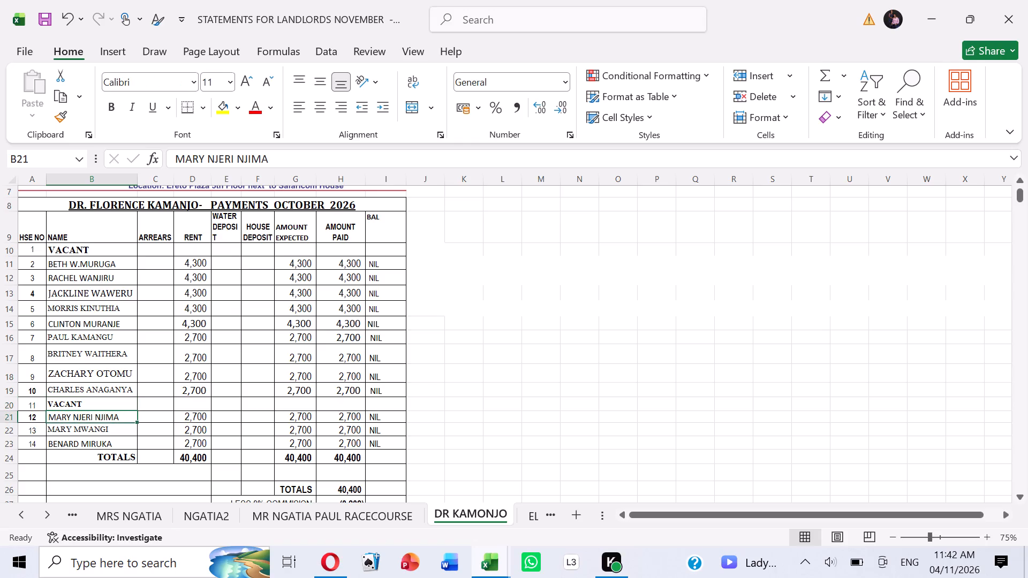
click(104, 433)
click(104, 446)
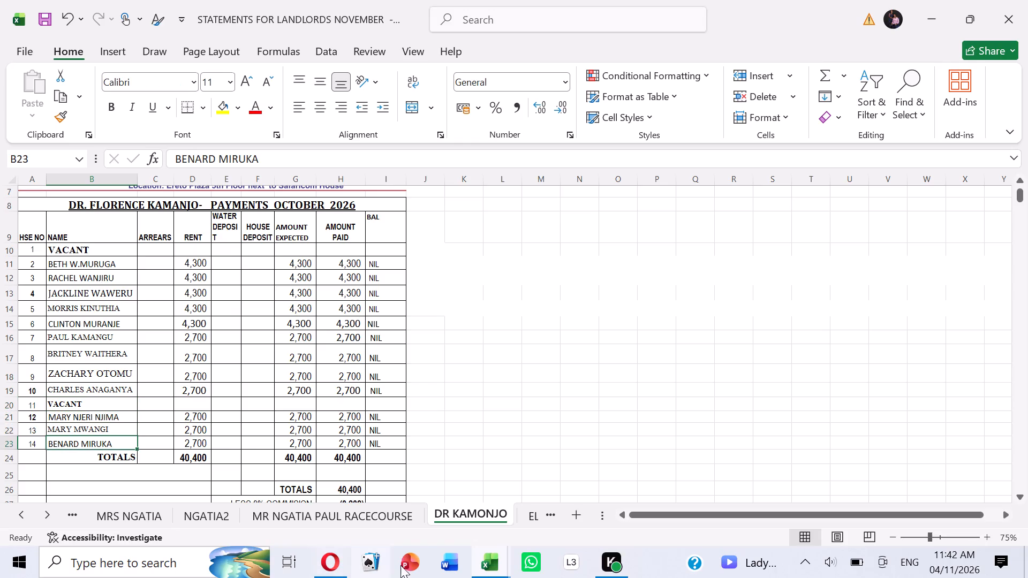
click(483, 558)
click(394, 498)
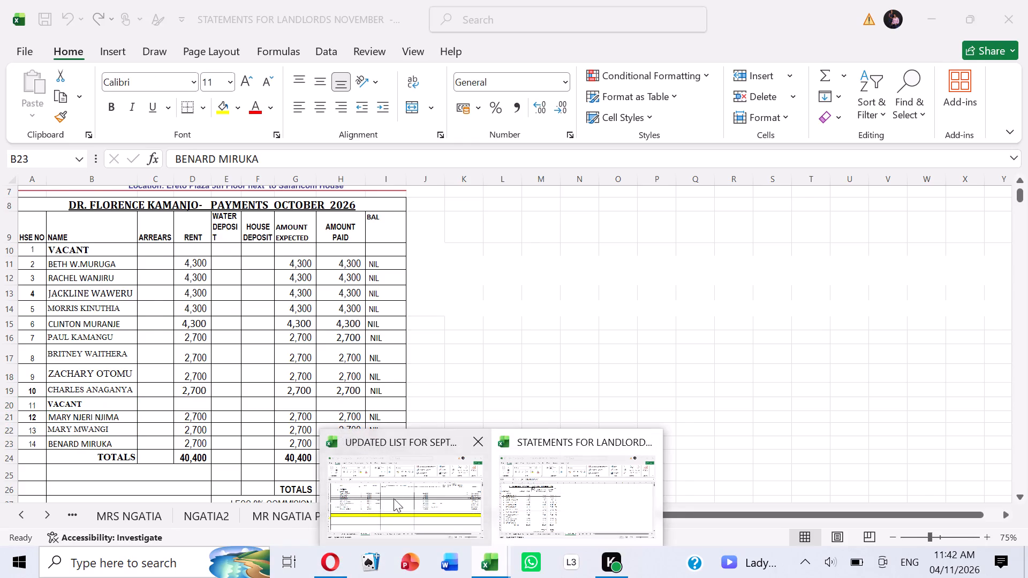
click(448, 512)
click(474, 521)
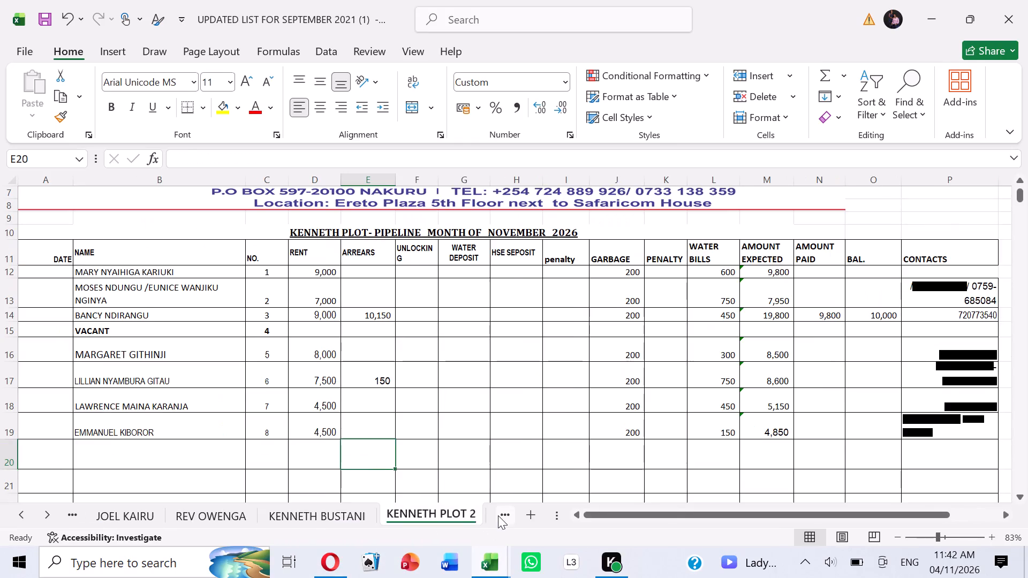
click(498, 515)
click(494, 519)
click(493, 519)
click(480, 522)
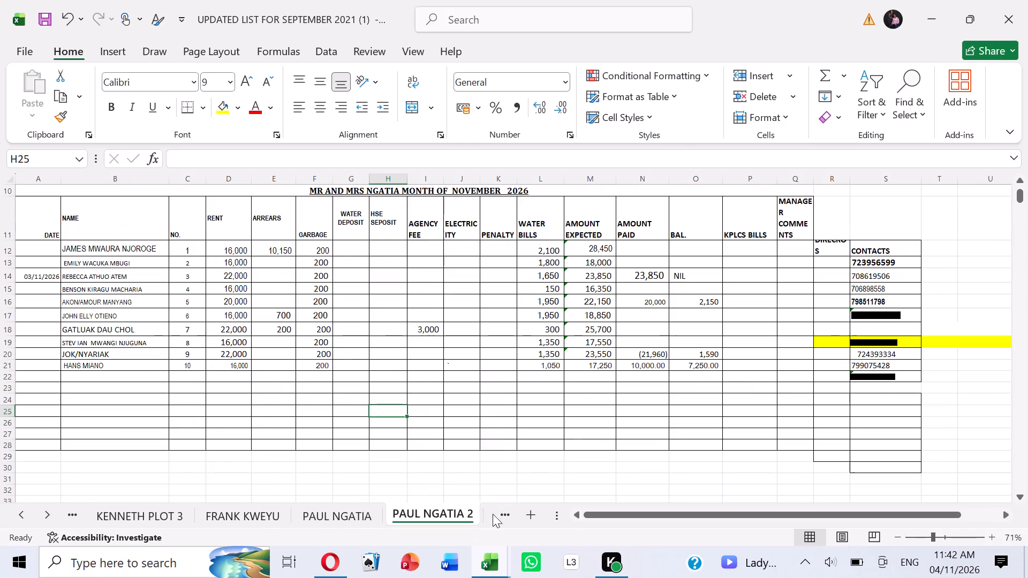
click(497, 514)
click(416, 429)
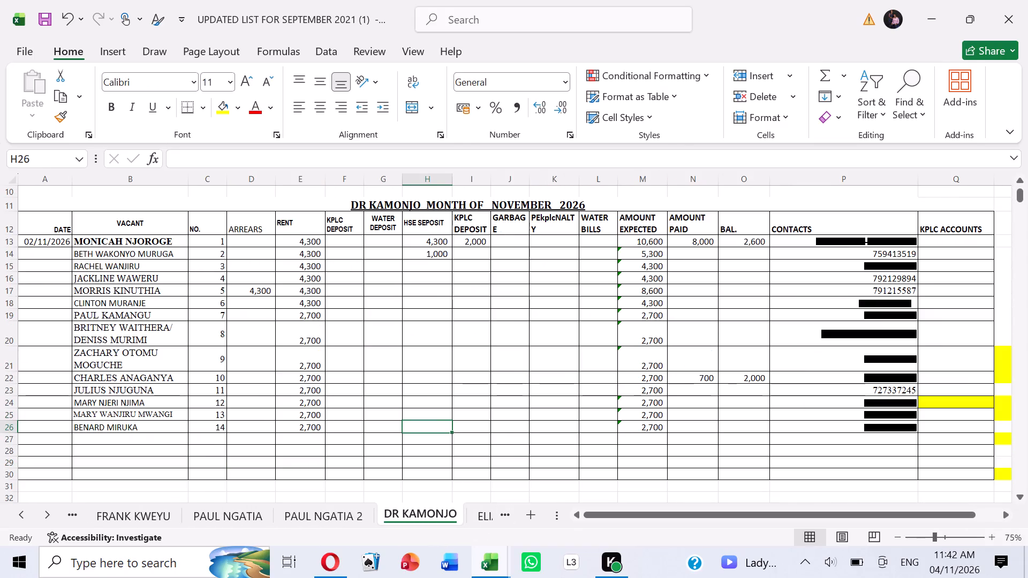
Copy the house 11 tenant's name from the list and paste it over VACANT in B20 of the October statement.
click(155, 386)
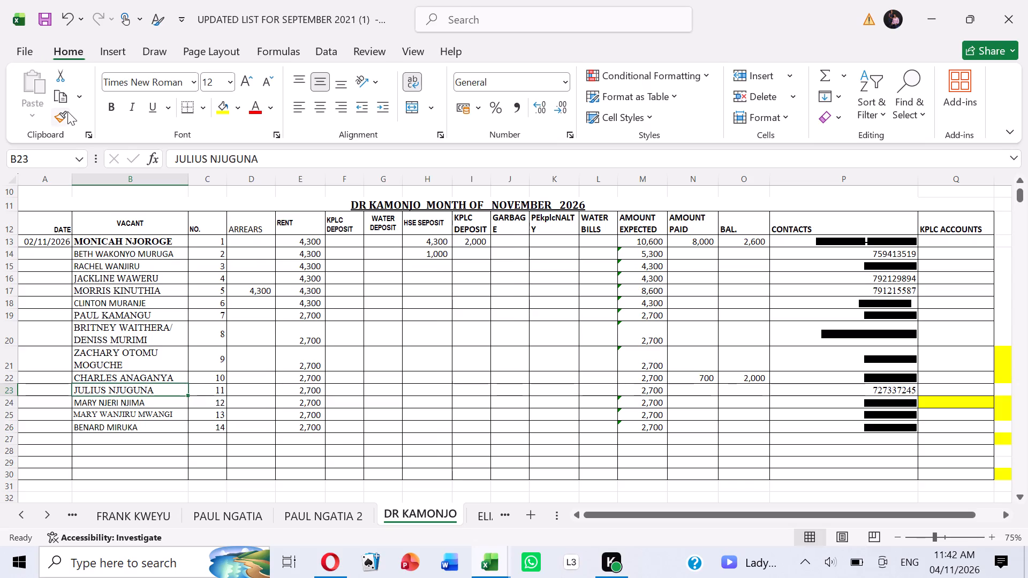
click(61, 95)
click(483, 563)
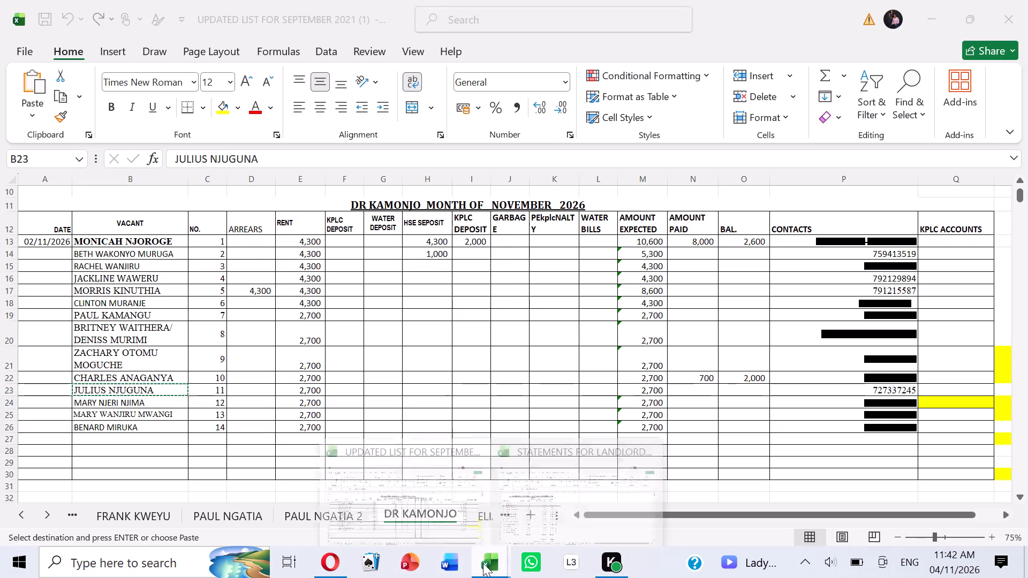
click(530, 511)
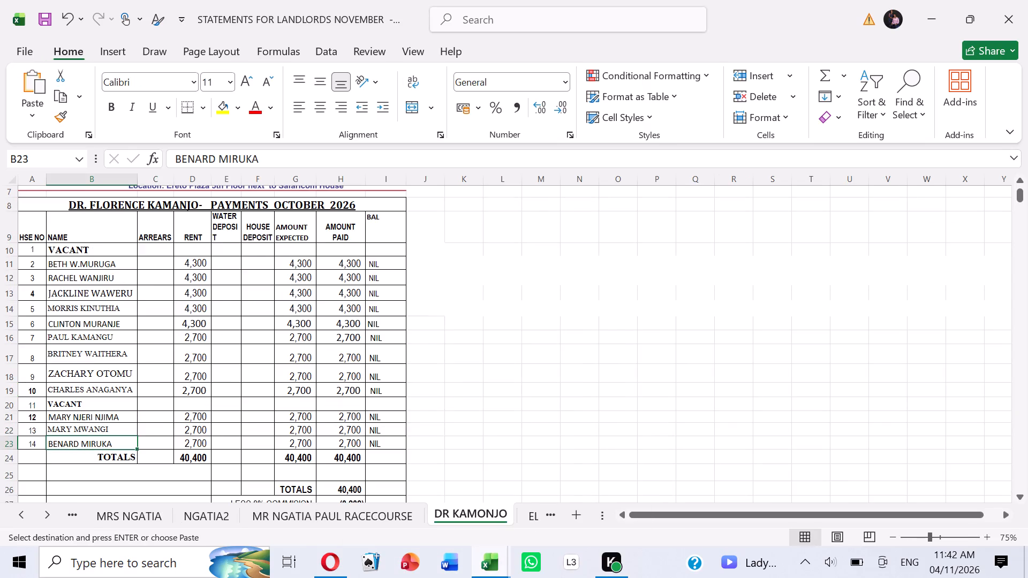
click(114, 403)
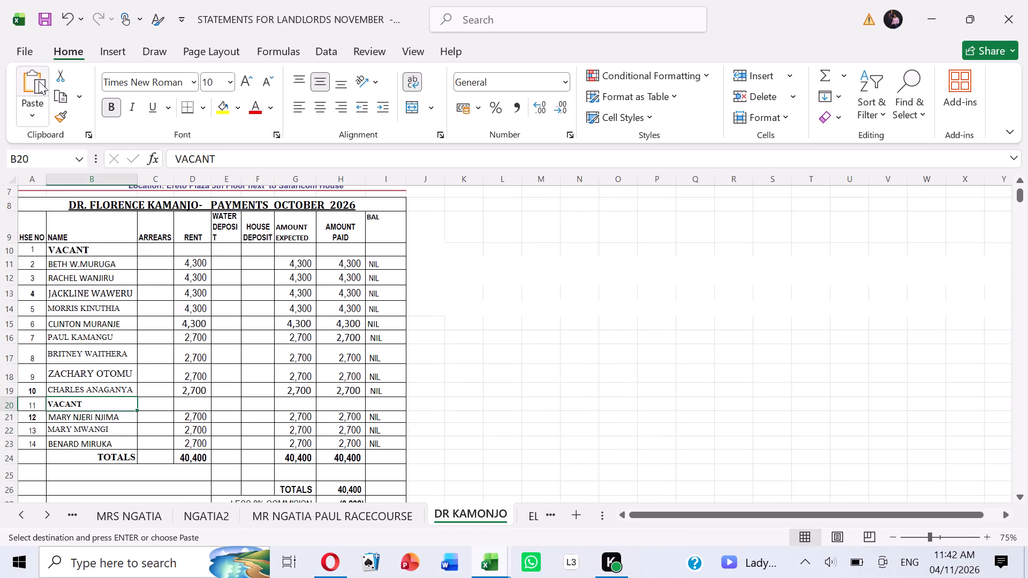
click(41, 93)
For house 11, enter 2700 as rent, amount expected and amount paid, and NIL as the balance.
click(199, 406)
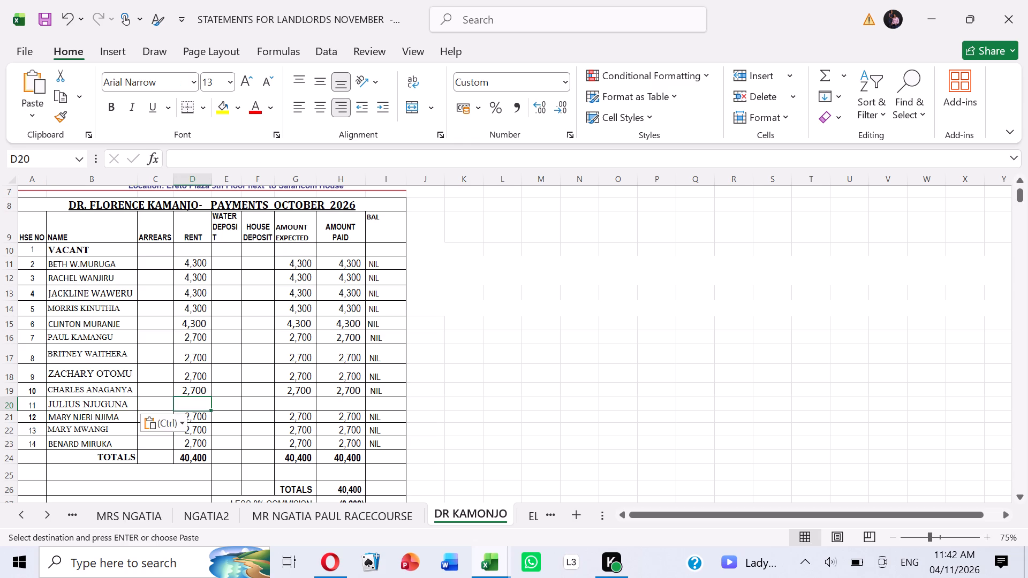
text(270)
key(0)
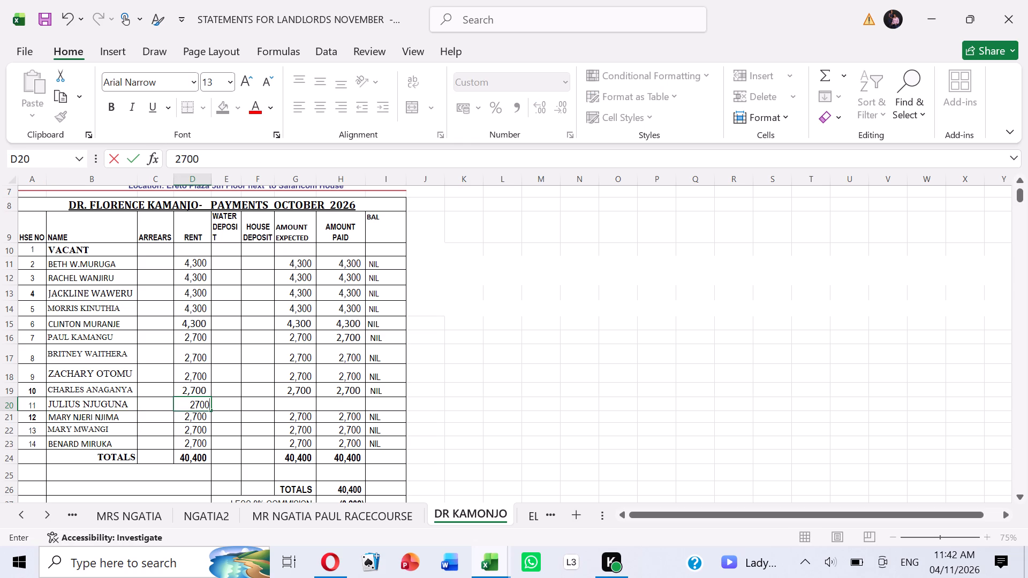
click(280, 407)
text(270)
key(0)
click(324, 399)
text(27)
key(0)
key(0)
click(394, 404)
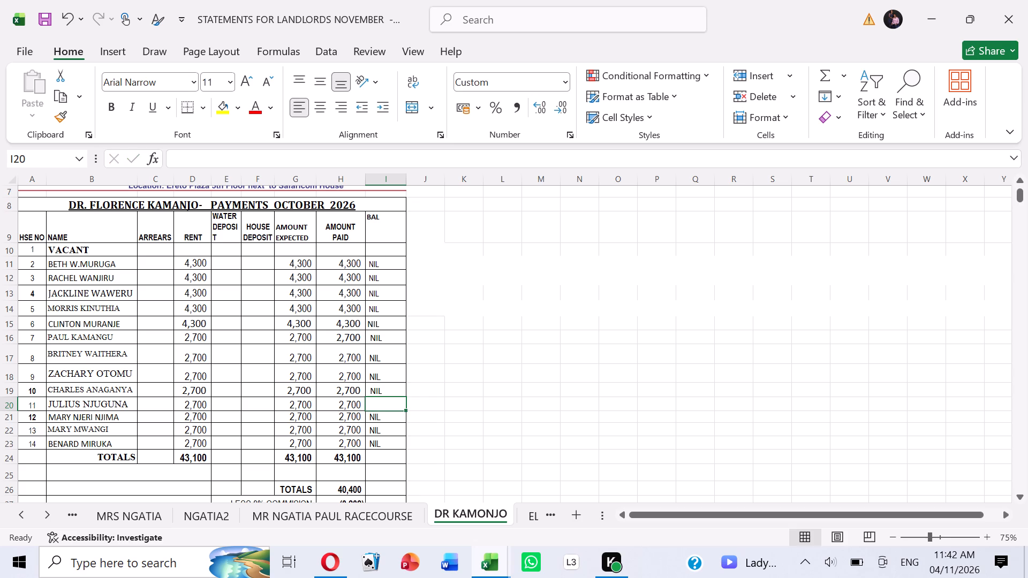
text(NIL)
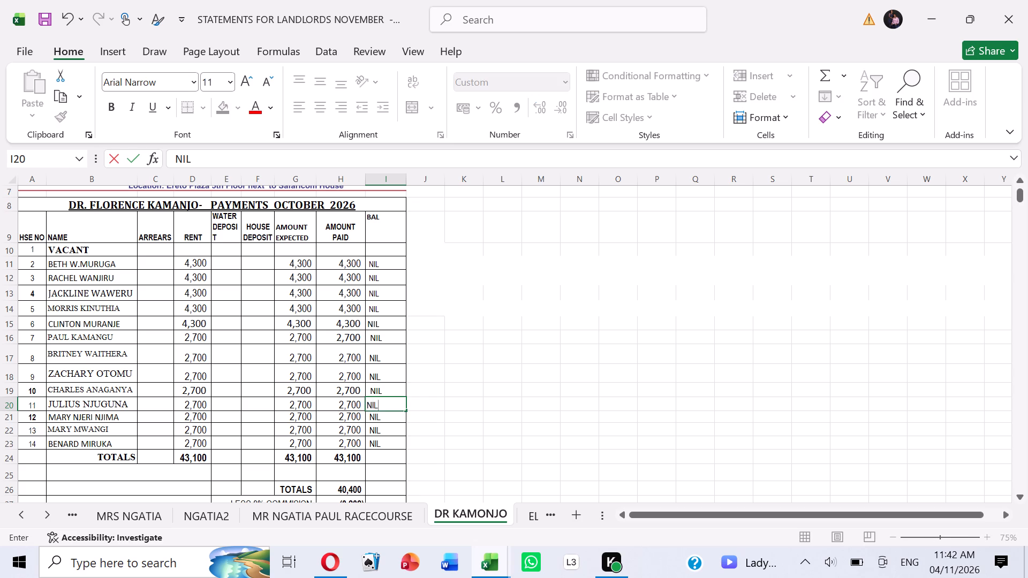
click(470, 399)
Set the TOTALS amount in H26 of the statement's summary to 43100.
scroll(324, 468, down, 2)
click(353, 390)
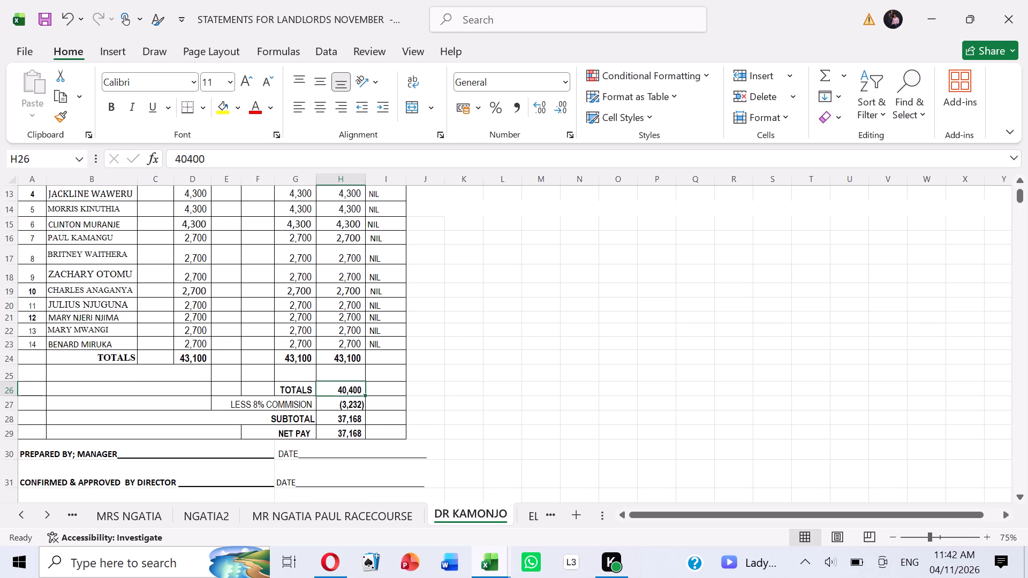
text(43100)
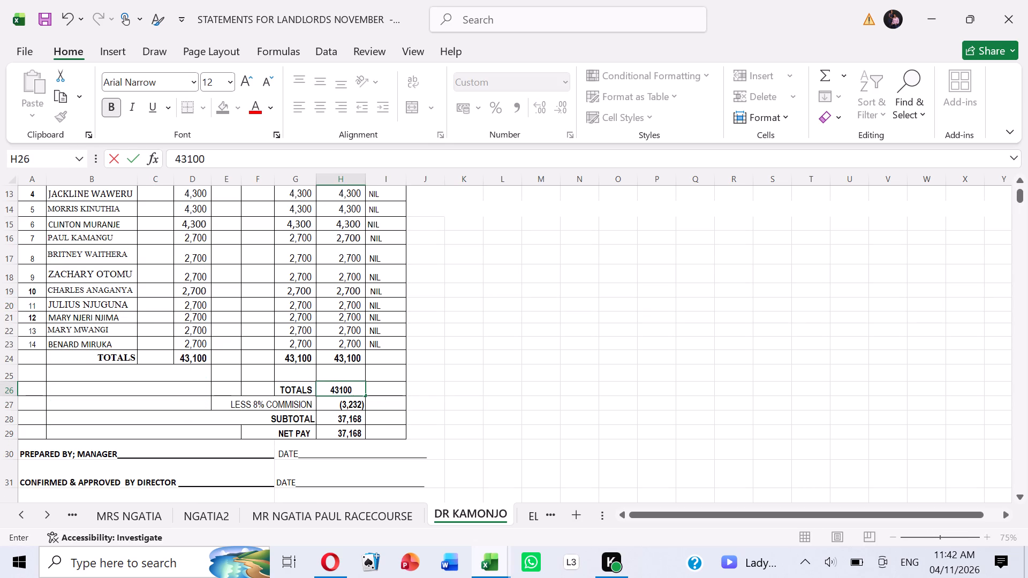
key(Return)
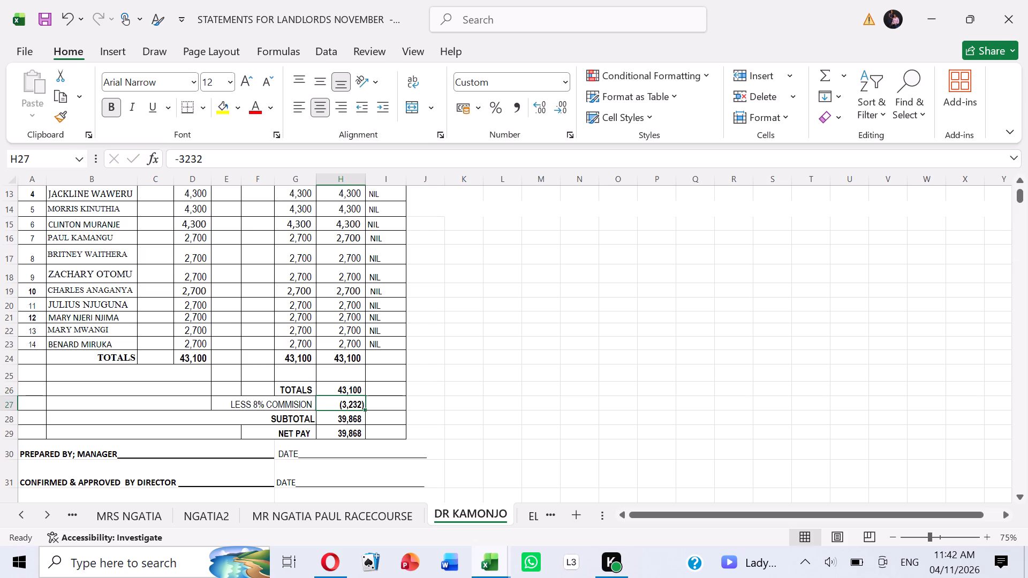
Set the 8% commission deduction in H27 to -3448.
click(470, 373)
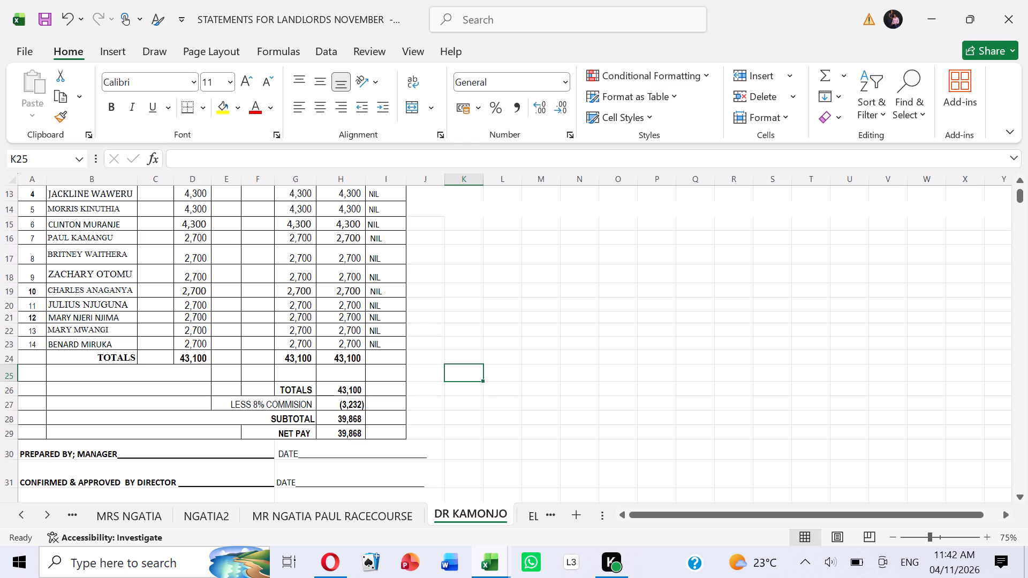
double_click(358, 407)
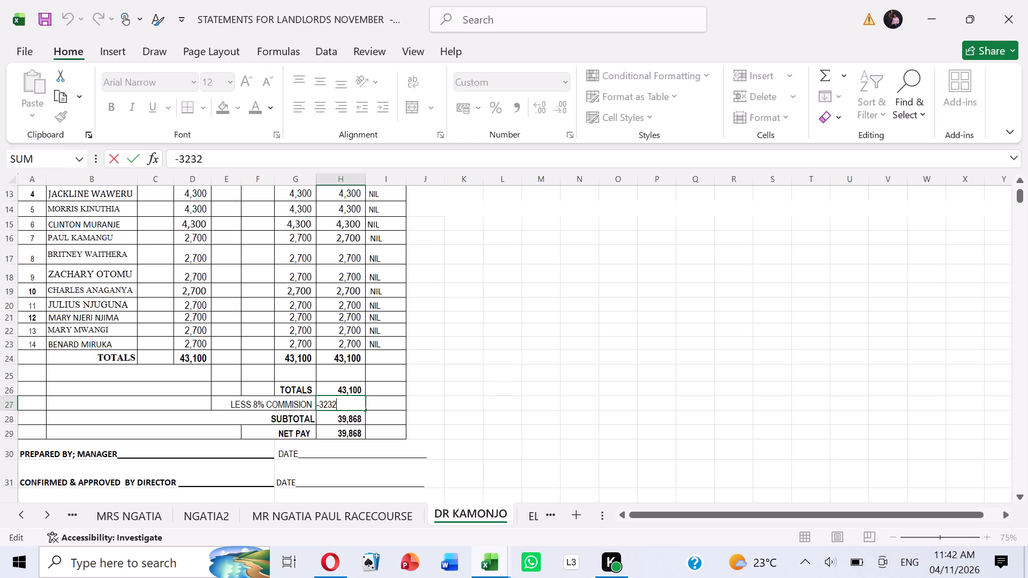
key(BackSpace)
key(BackSpace)
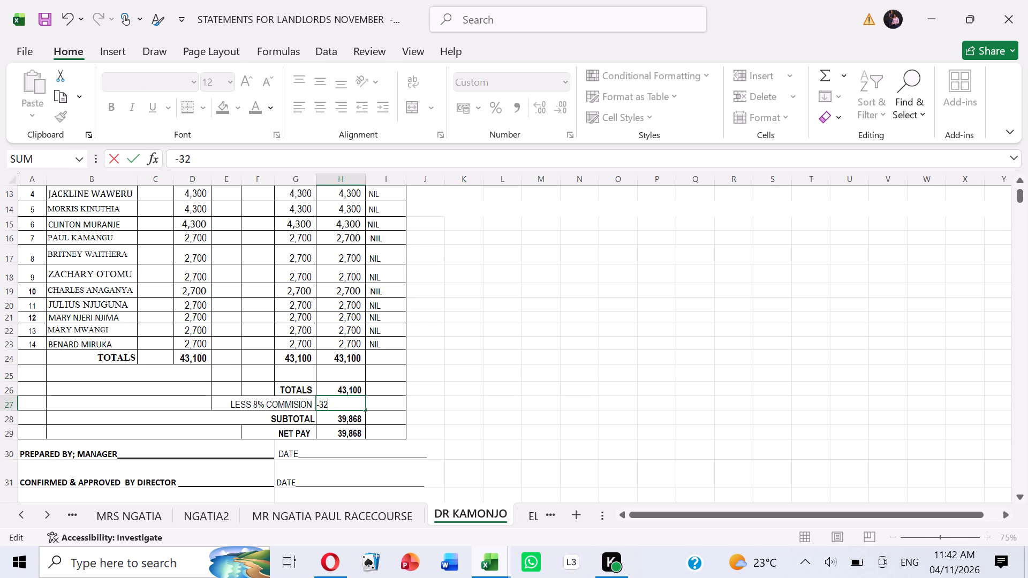
key(BackSpace)
text(44)
key(8)
click(429, 423)
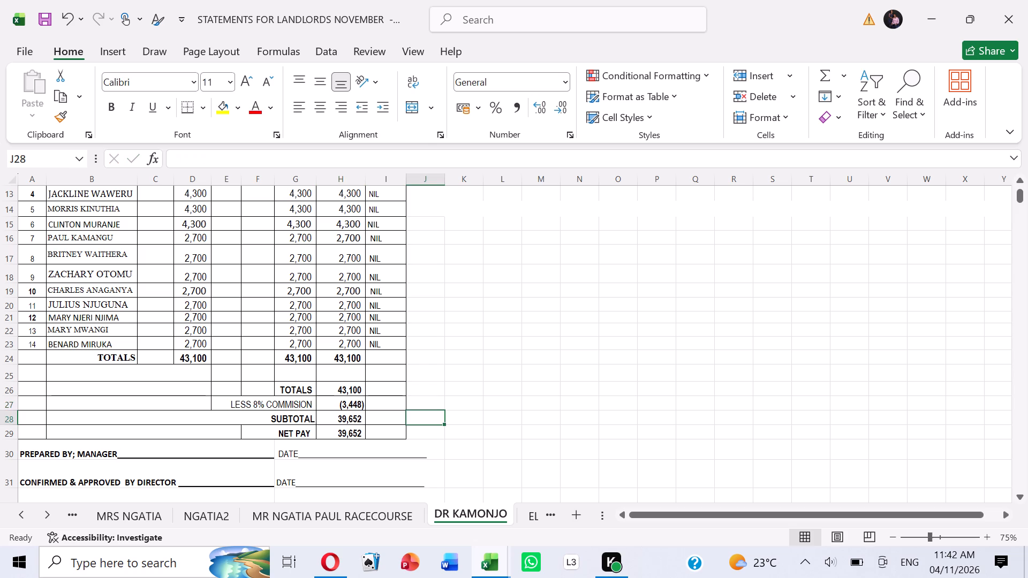
Slightly increase the height of row 30, the manager's signature line below NET PAY.
scroll(357, 486, down, 1)
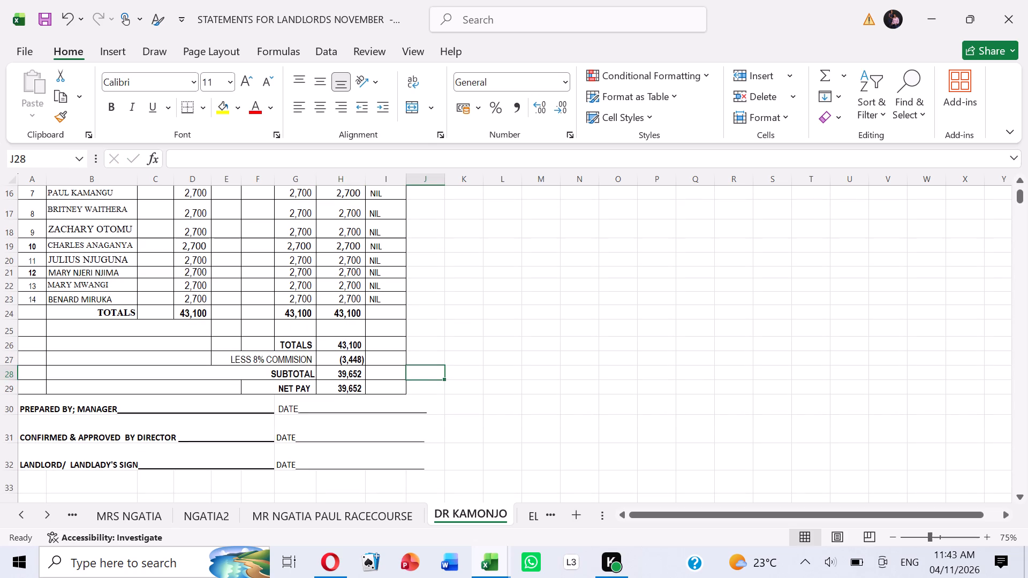
drag(15, 416, 20, 423)
click(344, 420)
Clear the SUBTOTAL in H28 and recalculate it with AutoSum from the total and commission in H26 and H27.
click(339, 375)
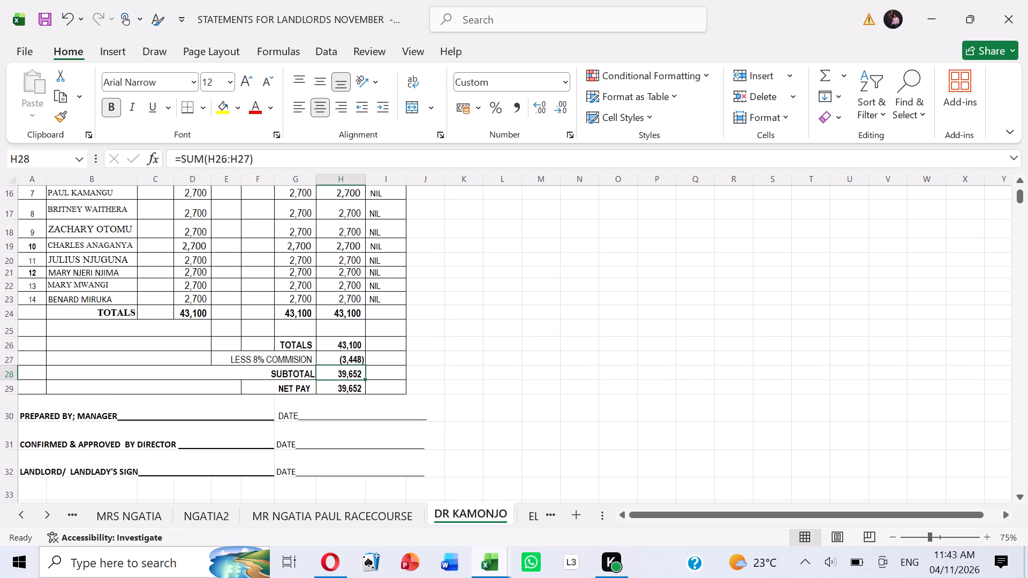
key(Delete)
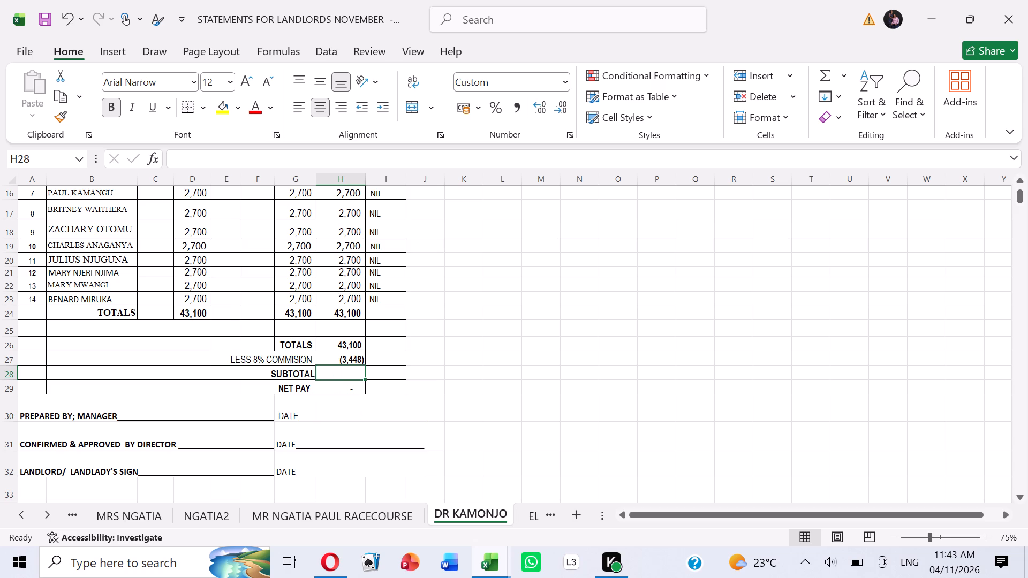
drag(342, 341, 352, 379)
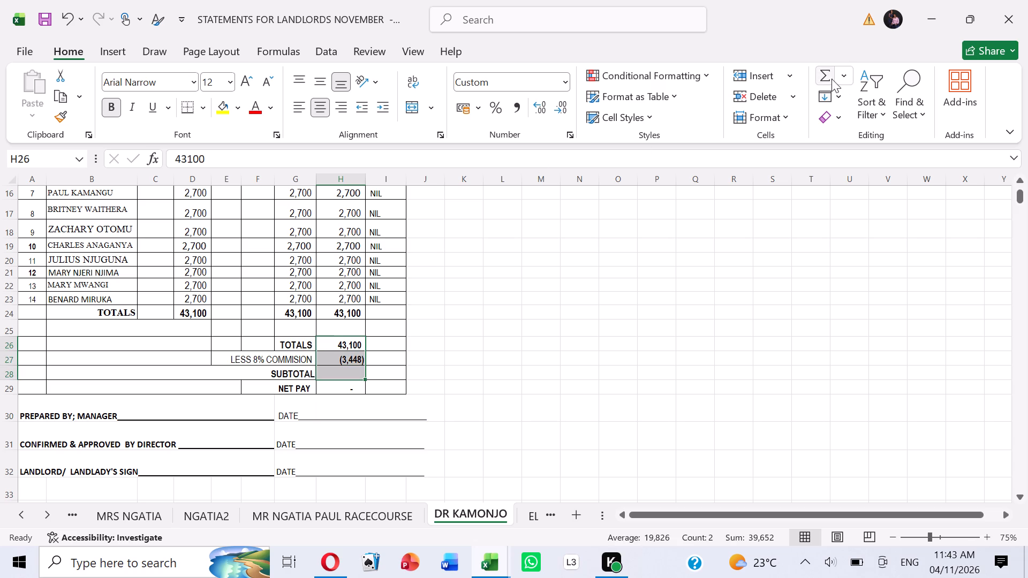
click(823, 72)
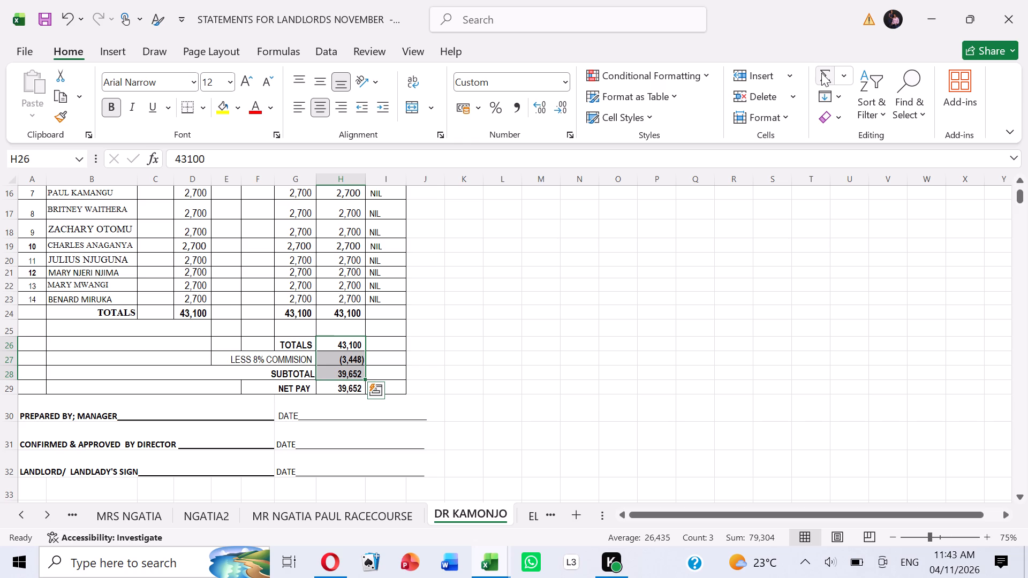
click(512, 454)
click(306, 421)
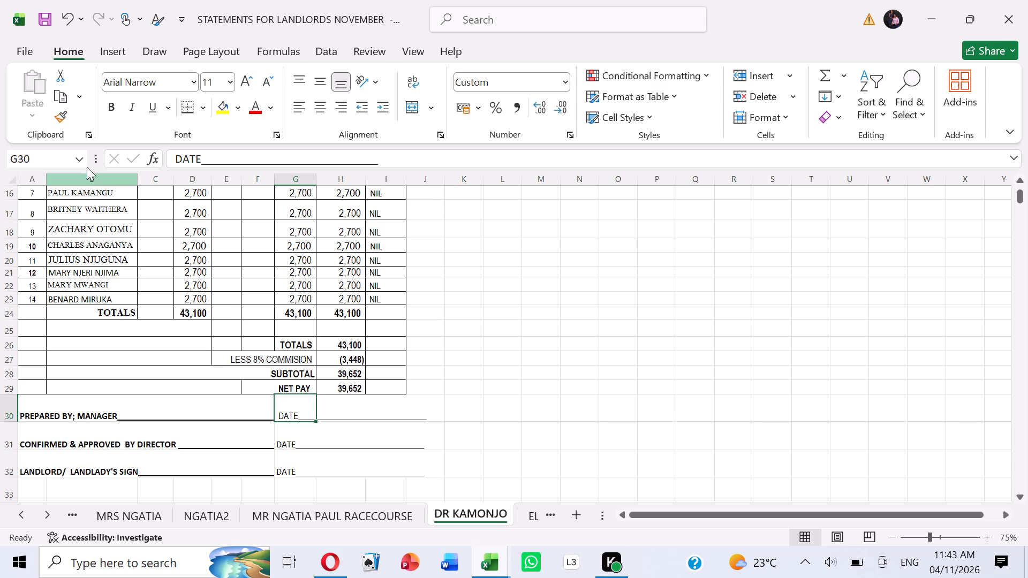
click(22, 44)
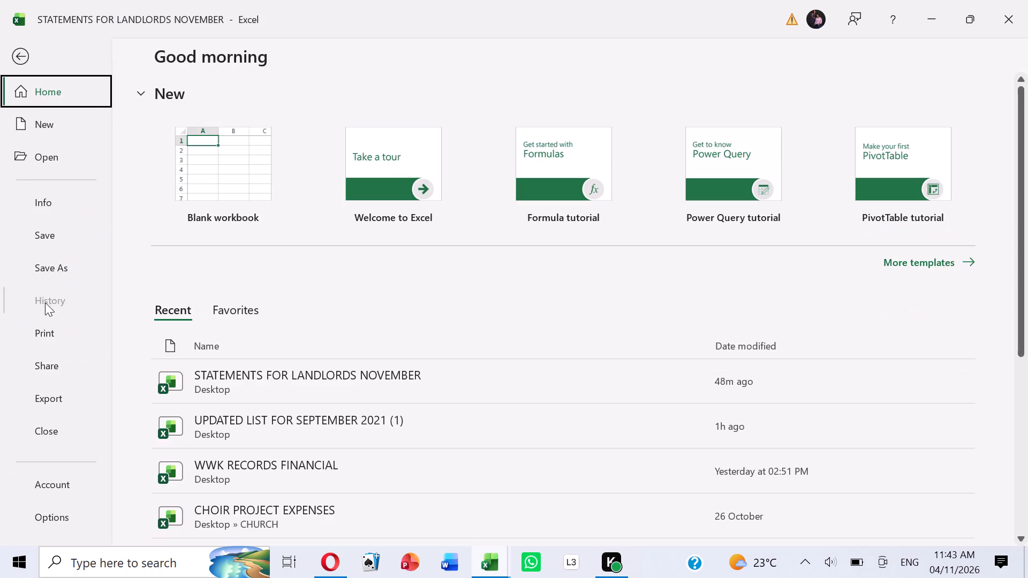
click(49, 327)
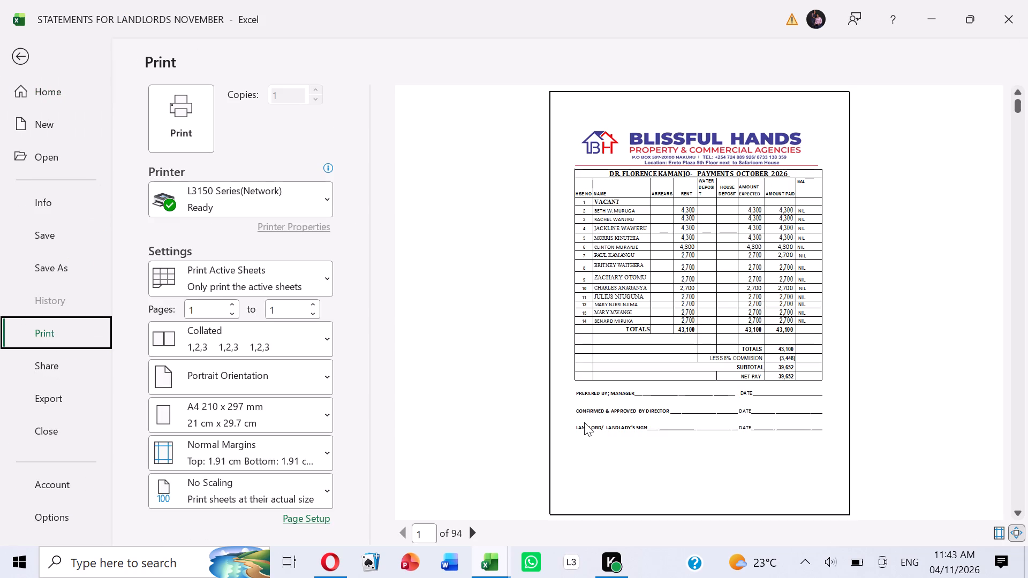
click(298, 225)
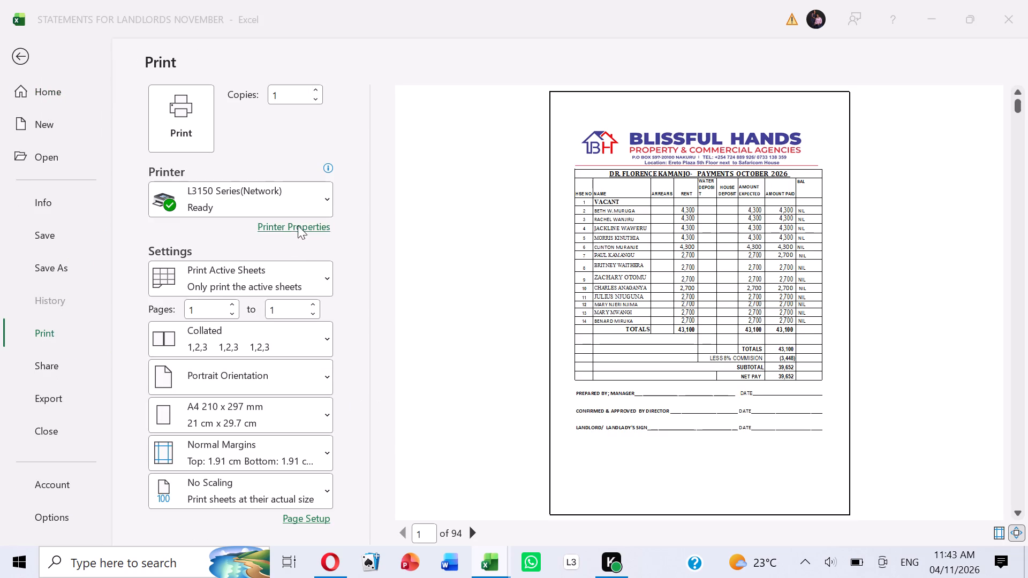
click(318, 417)
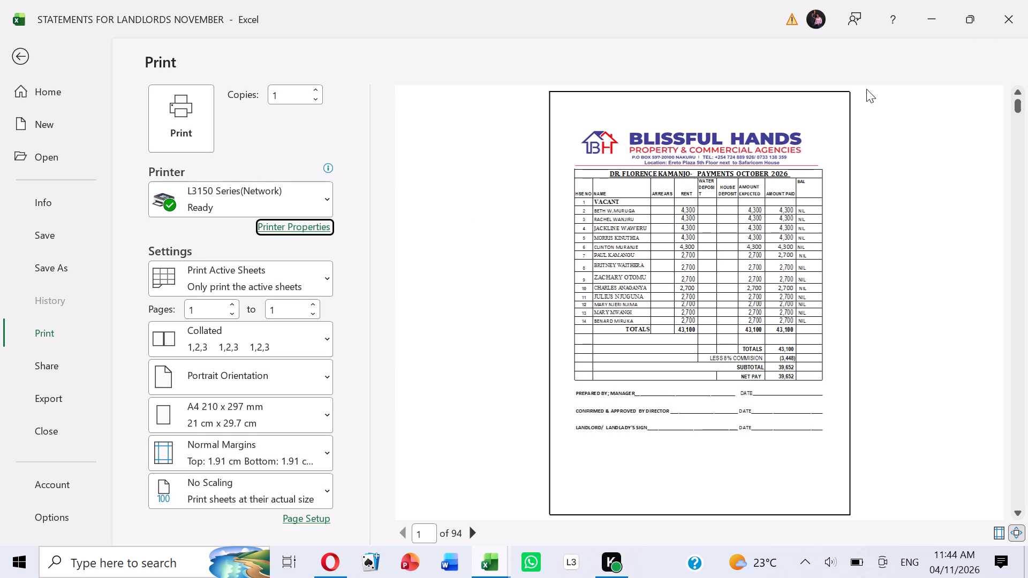
click(299, 223)
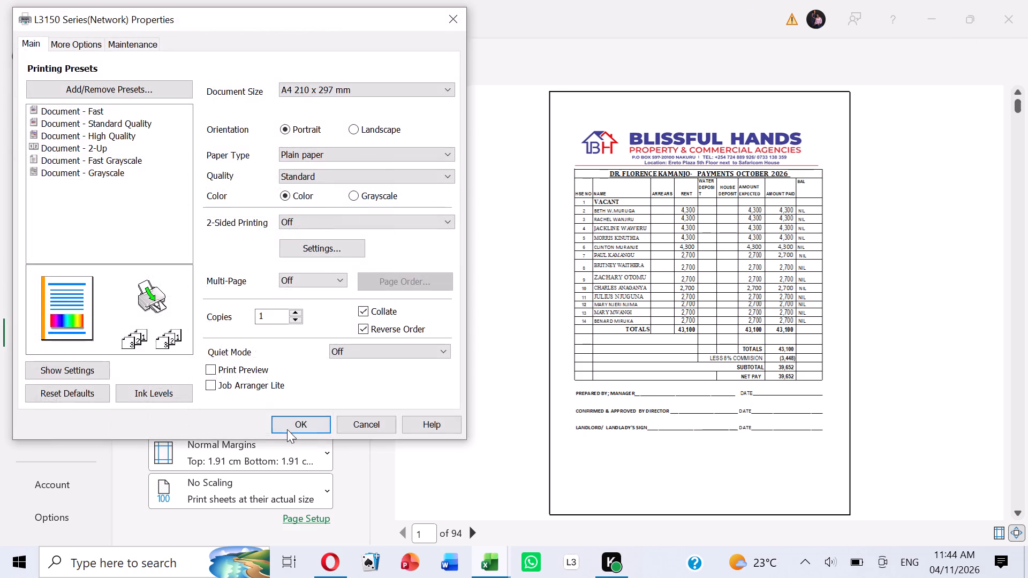
click(280, 428)
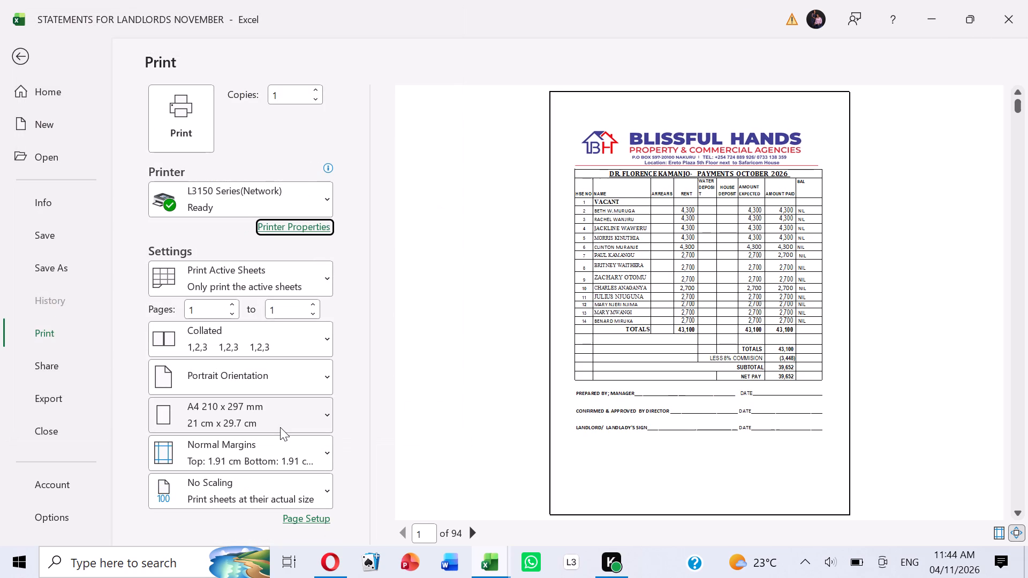
click(275, 224)
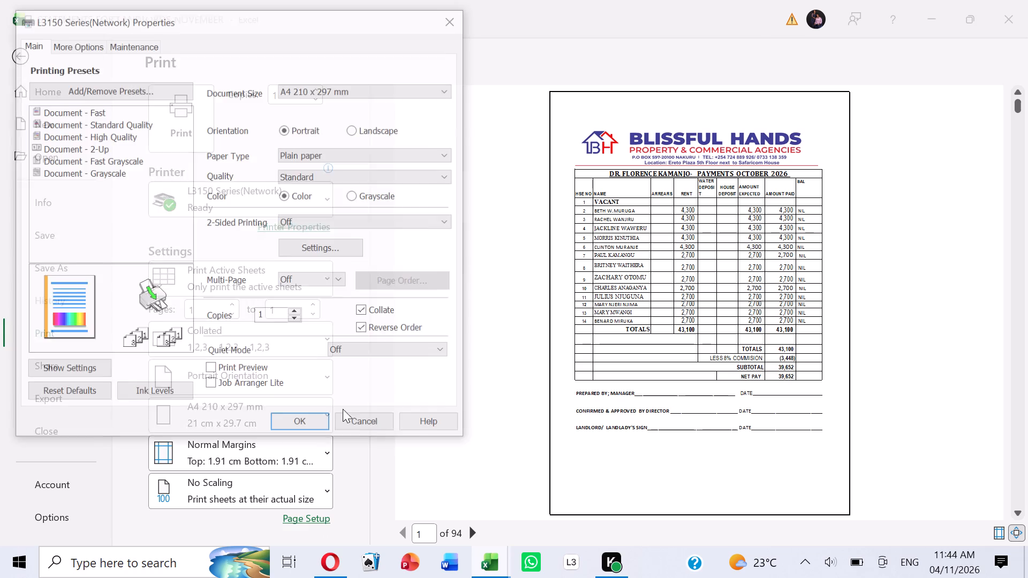
click(300, 422)
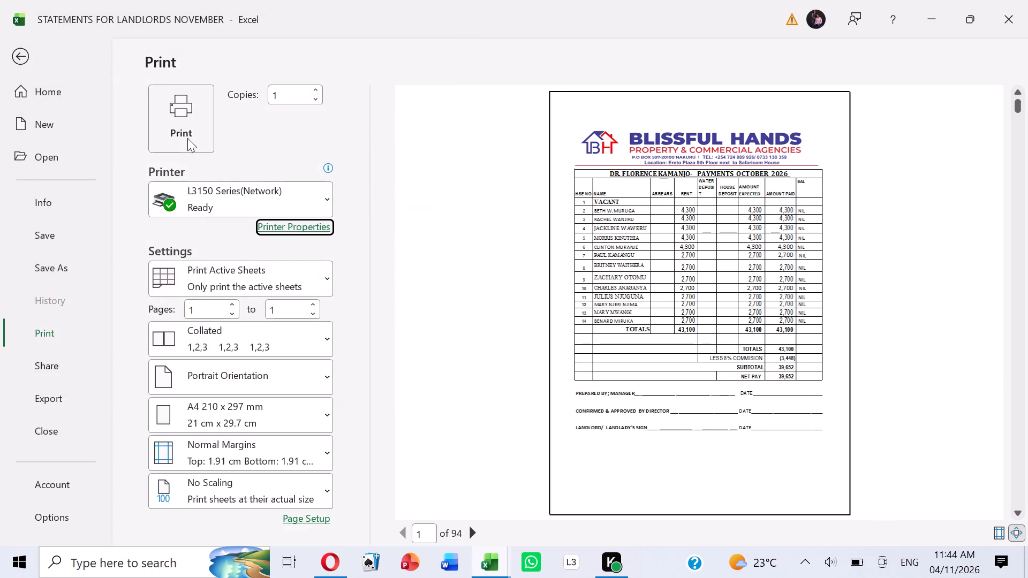
click(187, 127)
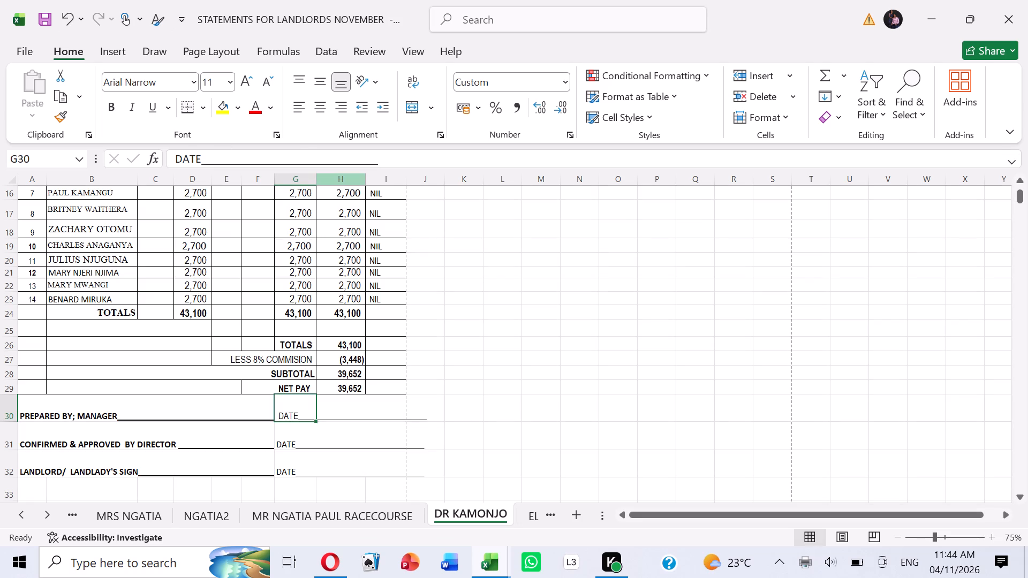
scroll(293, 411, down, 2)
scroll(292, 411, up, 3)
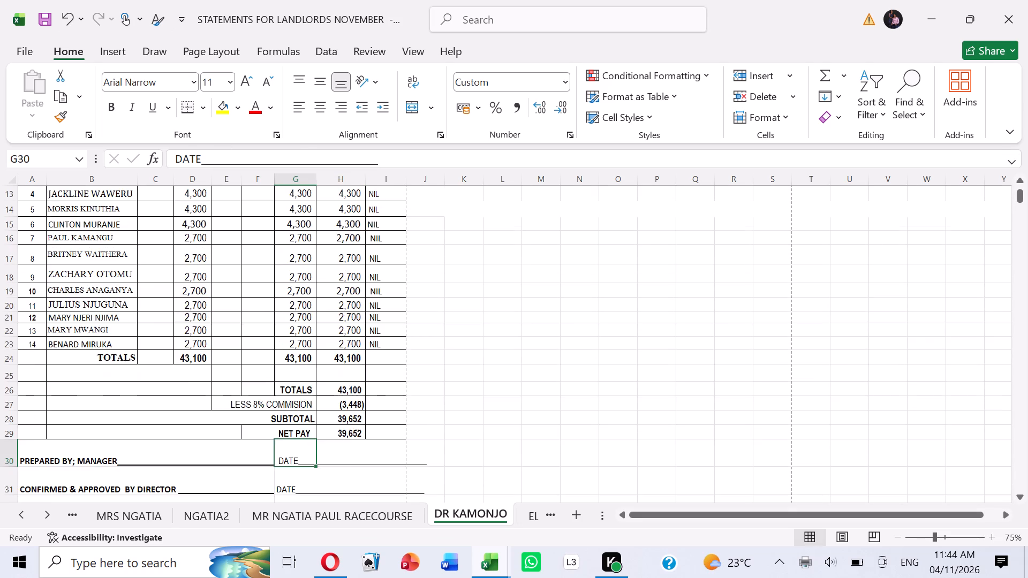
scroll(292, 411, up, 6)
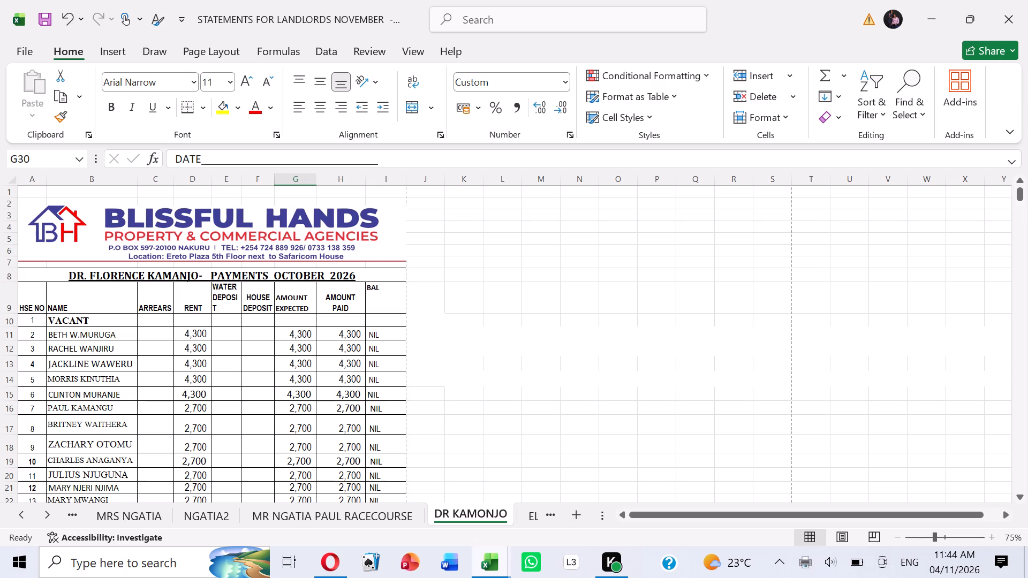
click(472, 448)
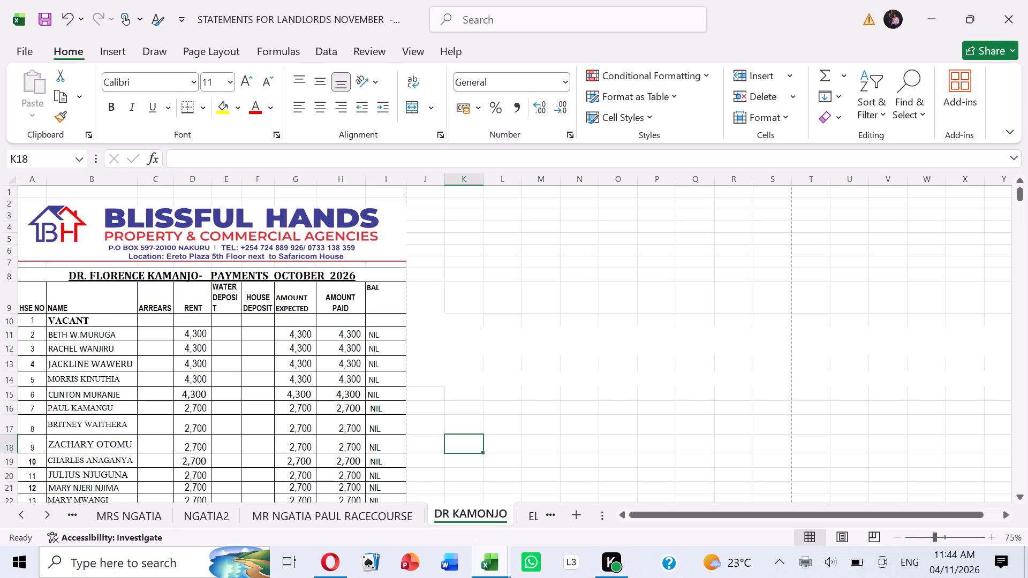
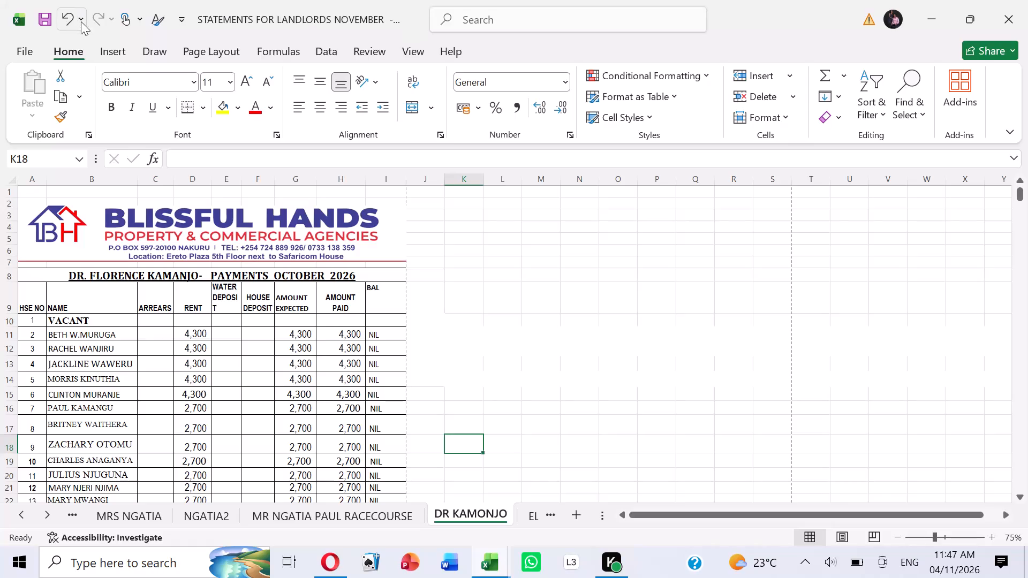
Save the landlord statements workbook.
click(42, 19)
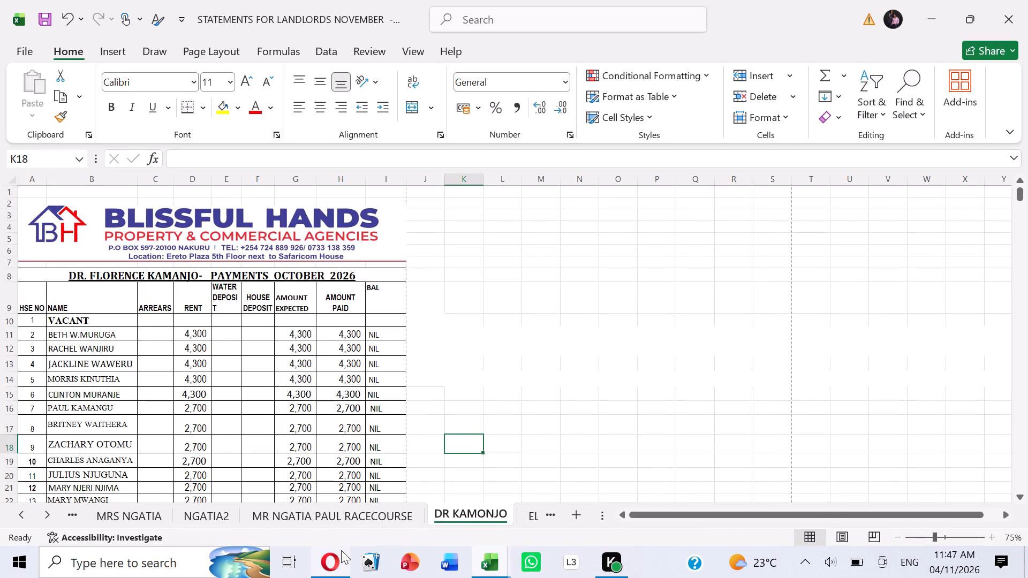
click(527, 511)
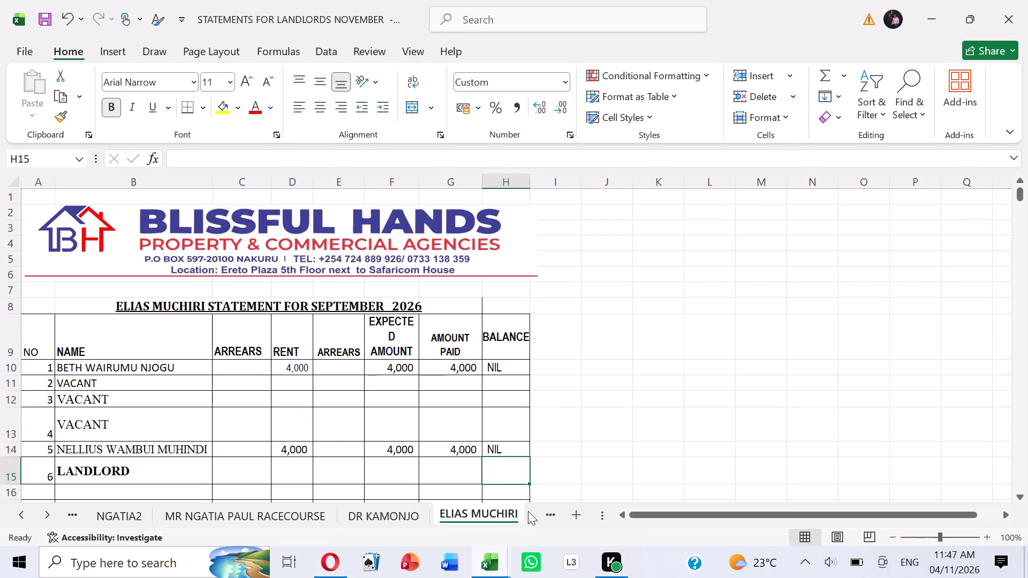
click(535, 521)
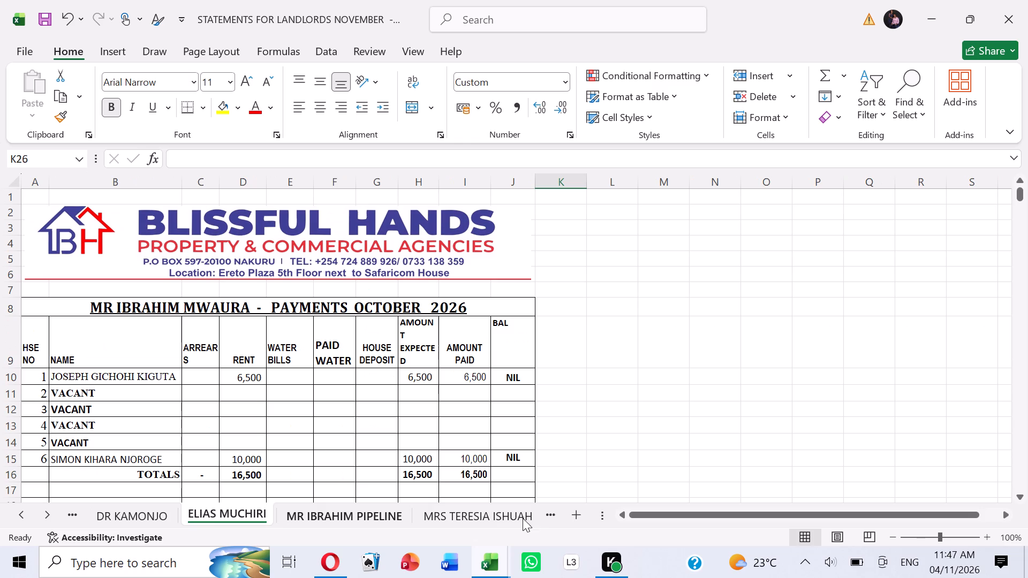
Switch to the YouTube video in Opera and open the system volume control for the headphones.
click(326, 561)
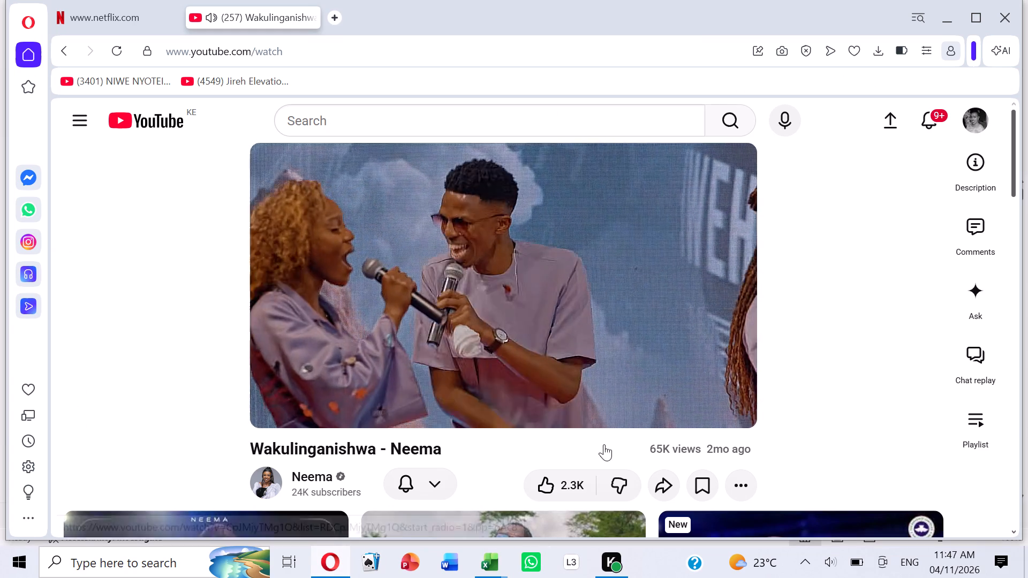
click(828, 556)
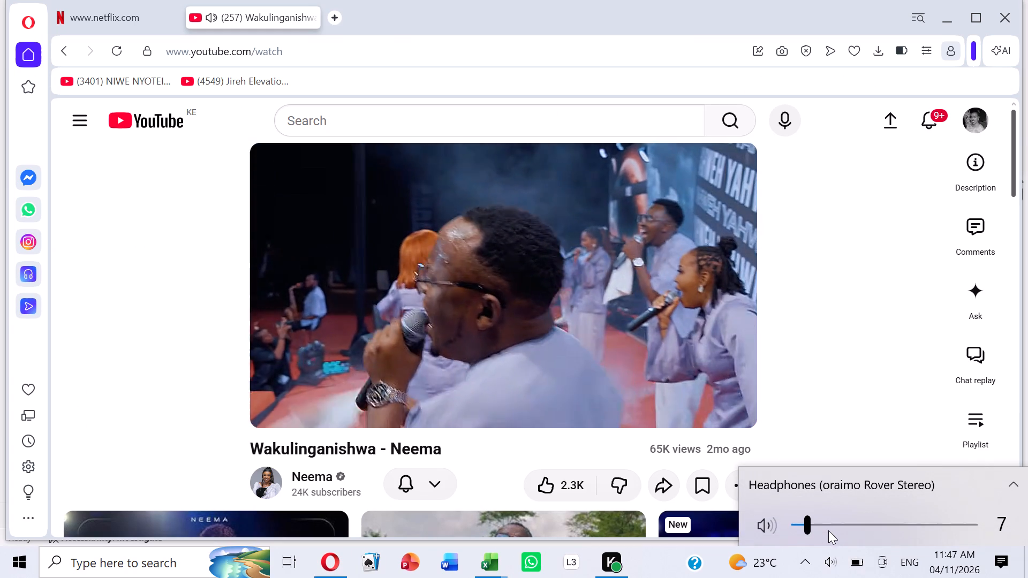
Raise the headphone volume to 11.
click(815, 520)
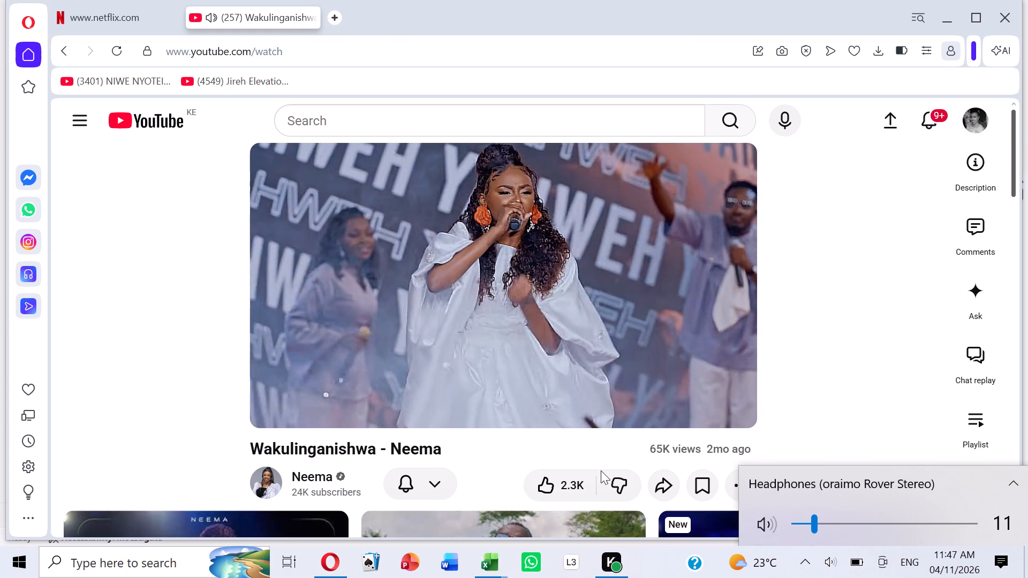
Switch to the UPDATED LIST FOR SEPTEMBER 2021 (1) workbook in Excel and save it with the DR KAMONJO November 2026 sheet open.
click(484, 561)
click(462, 491)
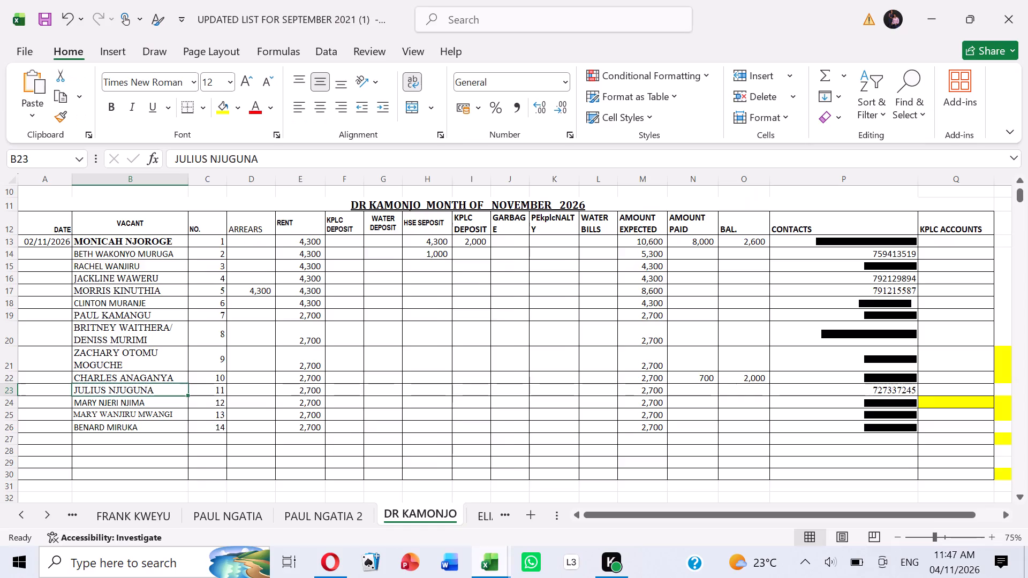
click(49, 18)
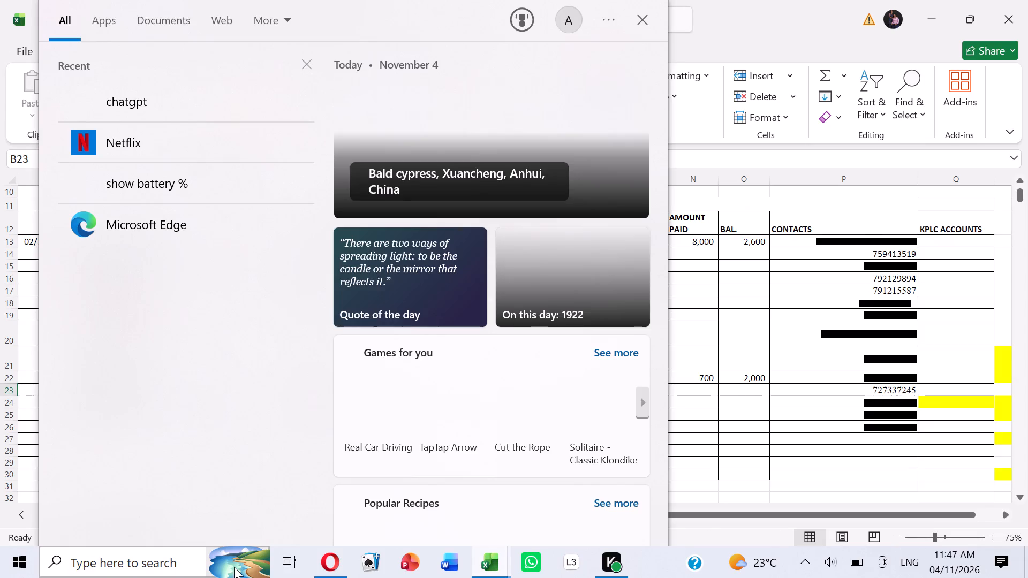
click(708, 419)
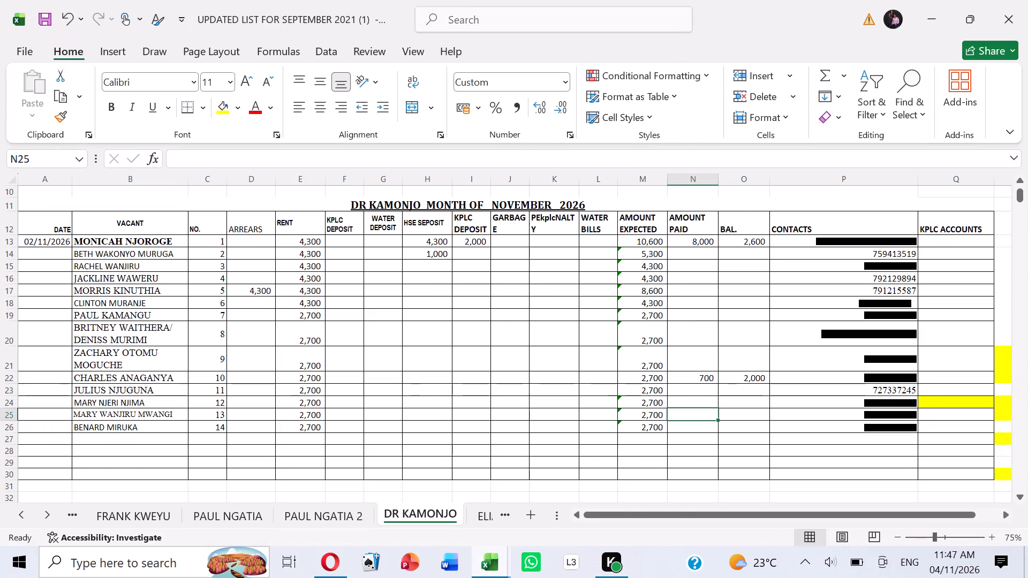
click(47, 20)
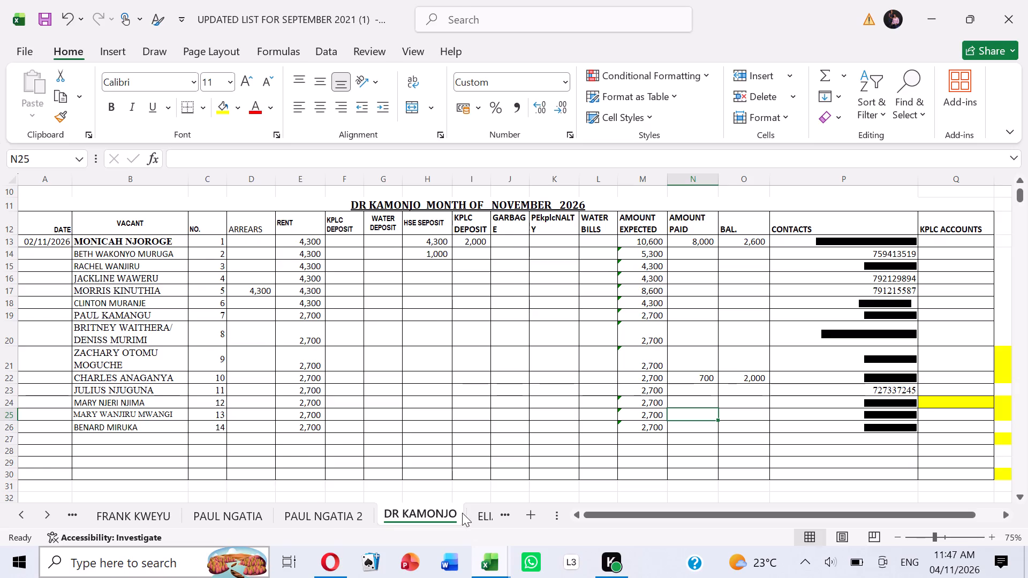
click(480, 512)
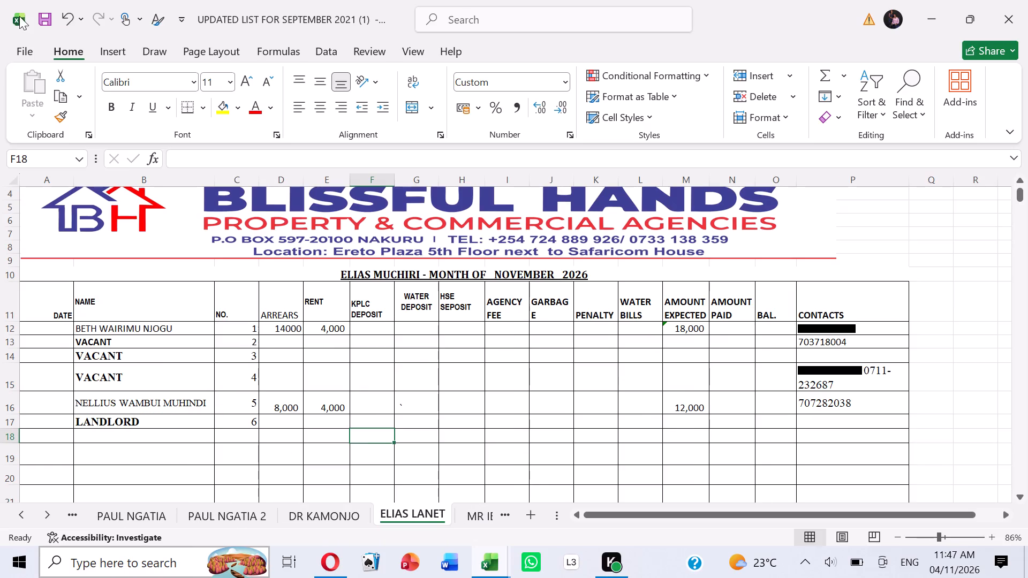
click(41, 12)
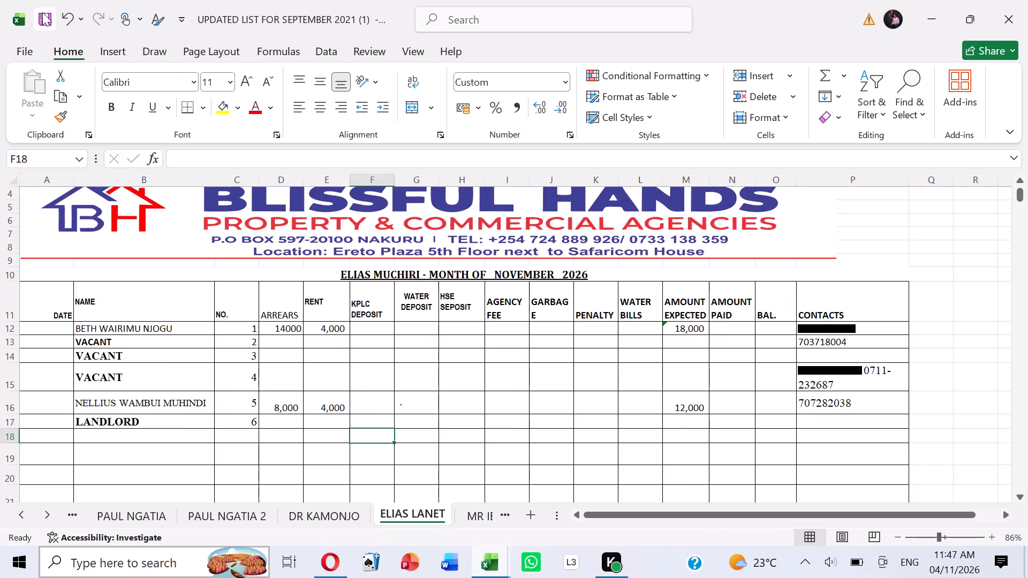
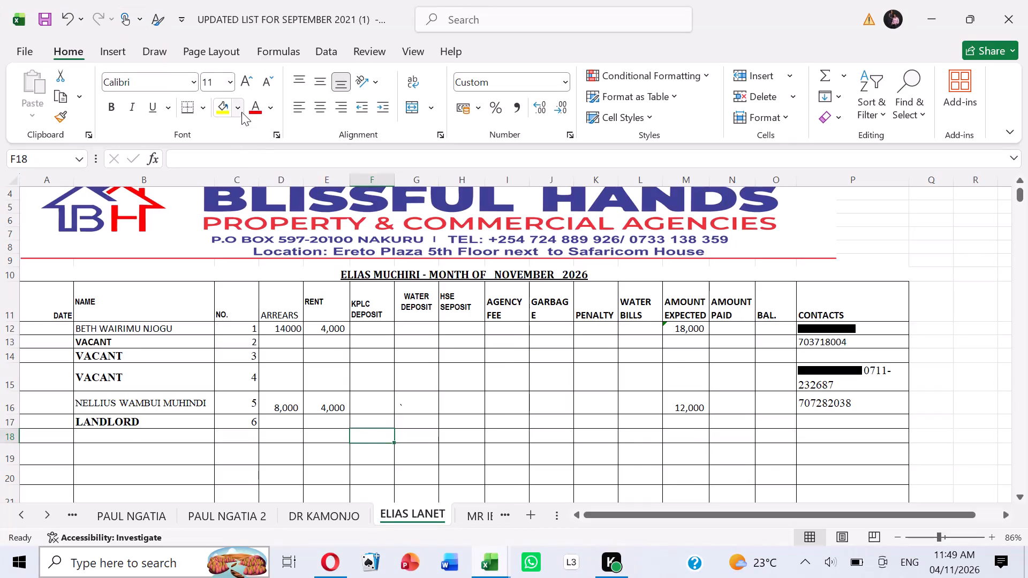
click(42, 19)
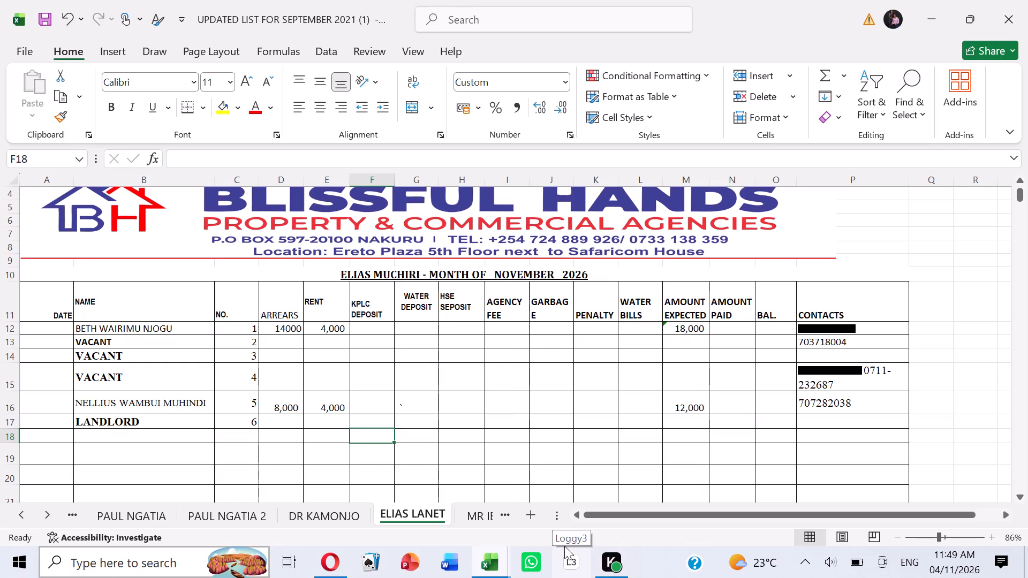
click(43, 20)
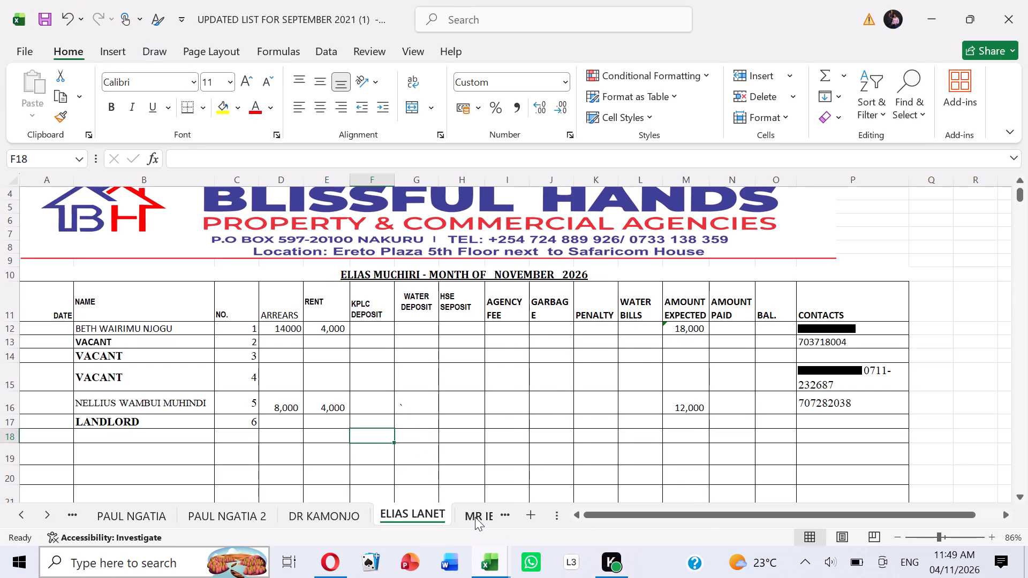
click(475, 517)
click(49, 18)
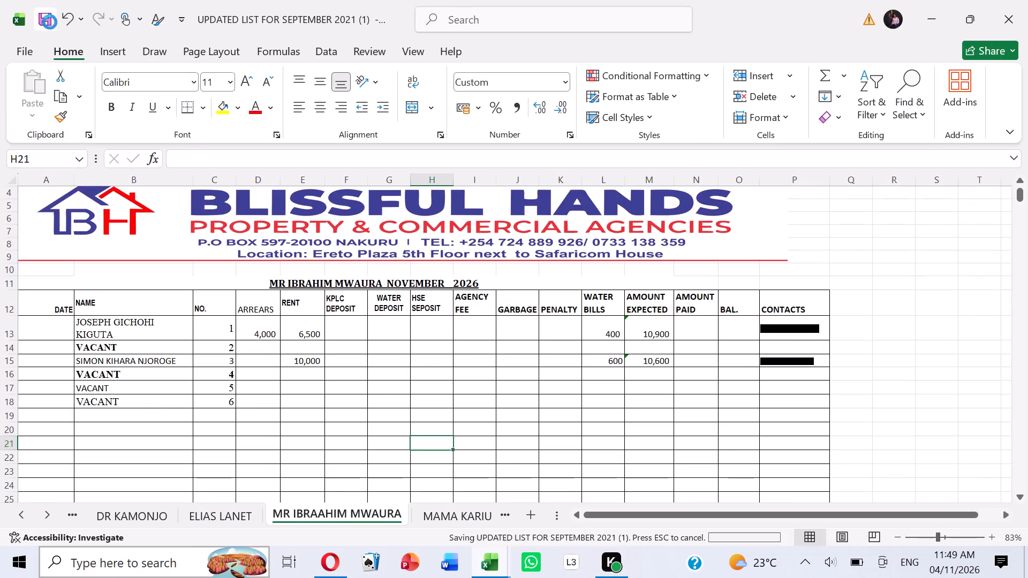
click(442, 516)
click(438, 464)
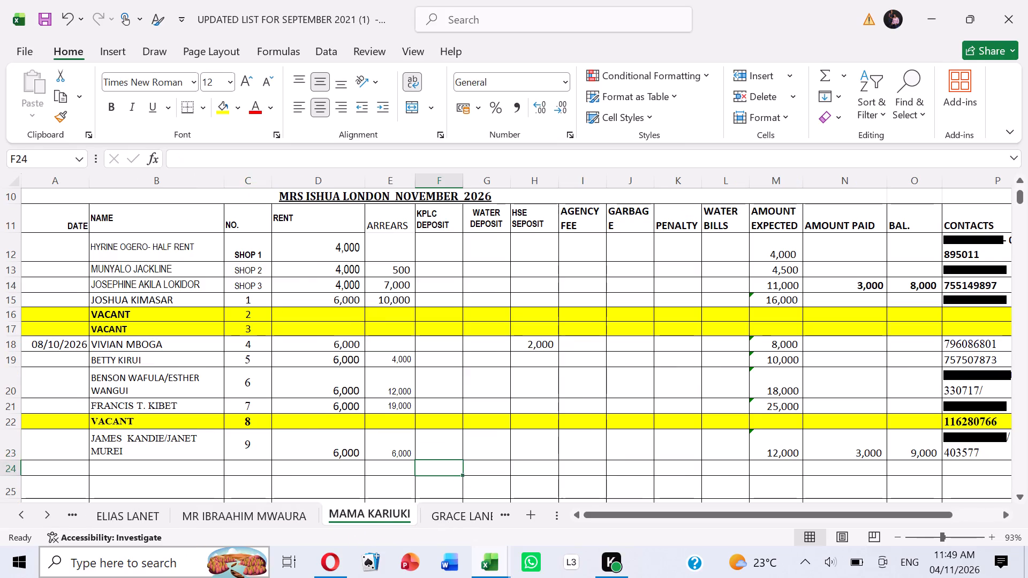
click(48, 16)
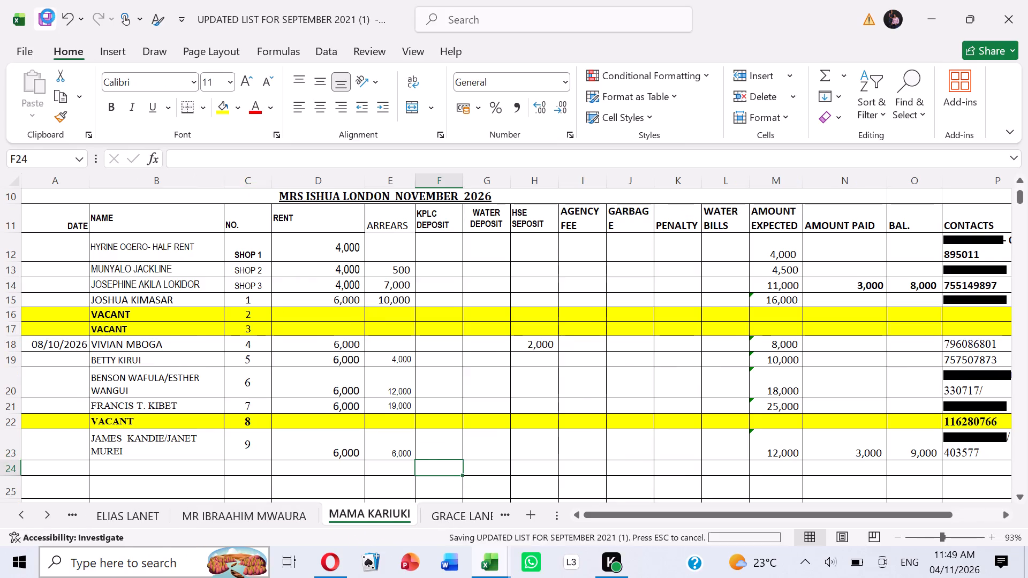
click(213, 477)
Switch to WhatsApp.
click(539, 563)
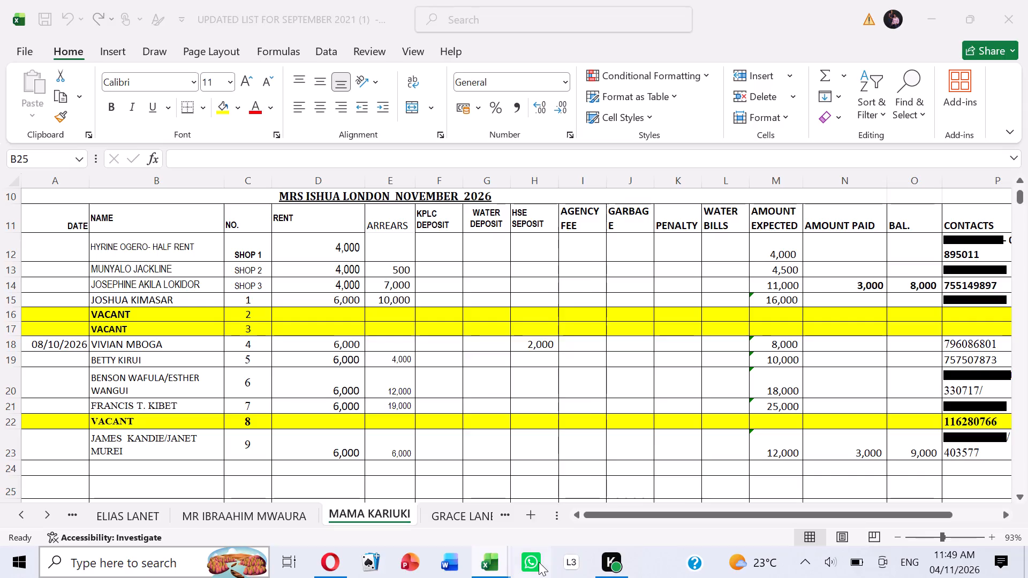
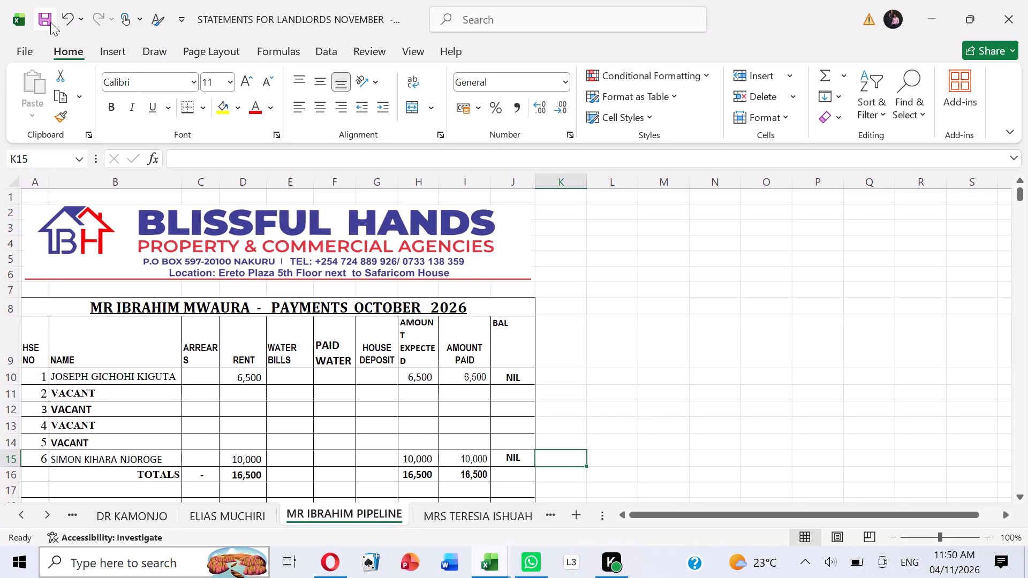
Save the landlords' statements workbook with the Pipeline landlord's October 2026 sheet open, selecting the empty cell L14 beside the table.
click(46, 19)
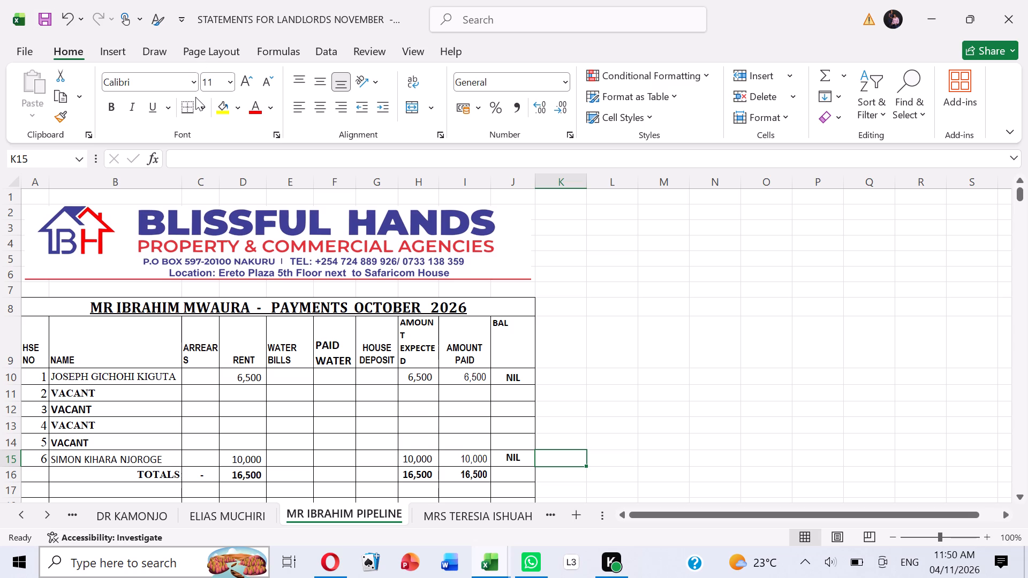
click(592, 434)
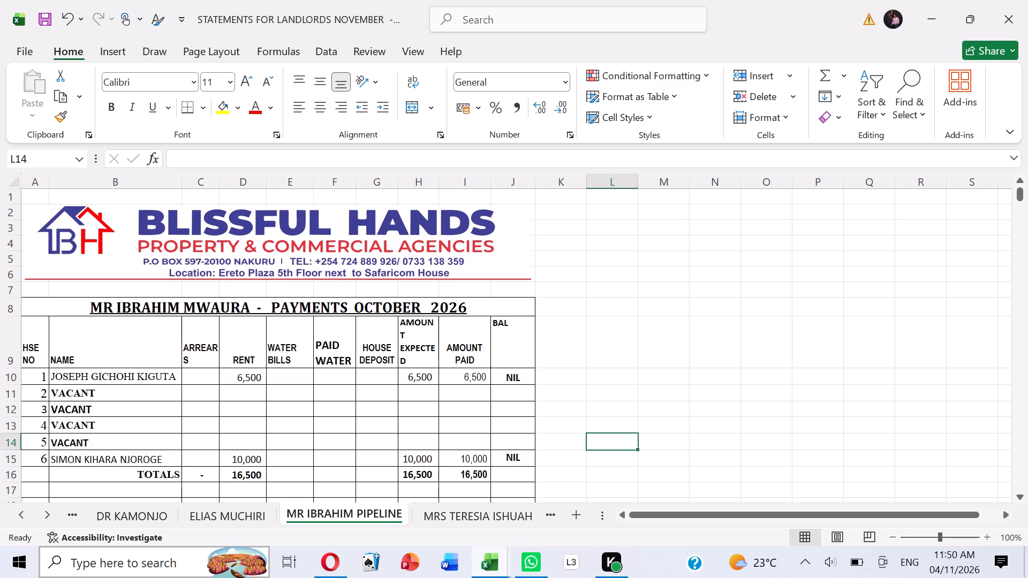
click(48, 20)
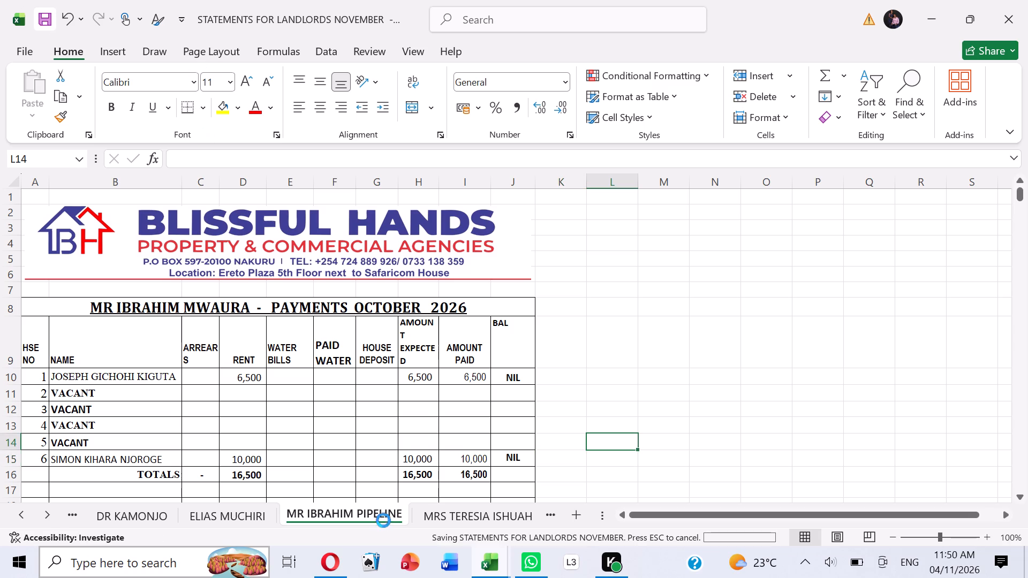
click(104, 520)
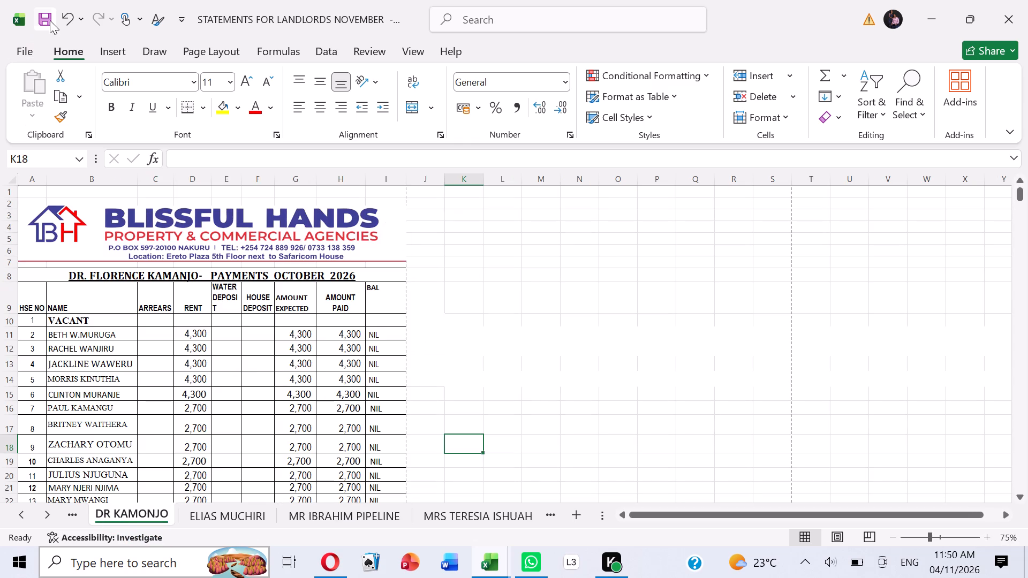
click(44, 11)
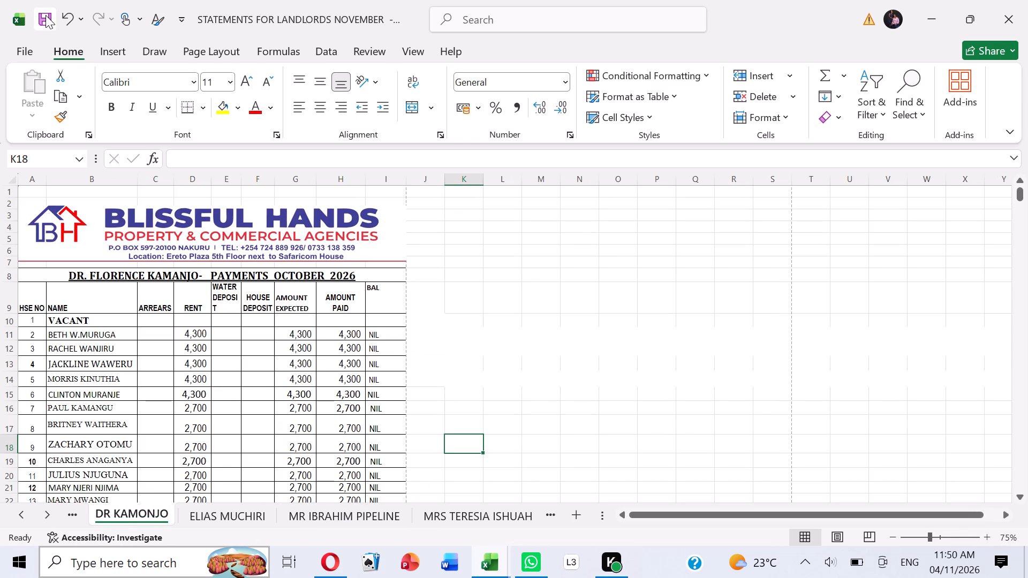
click(46, 15)
scroll(125, 400, down, 5)
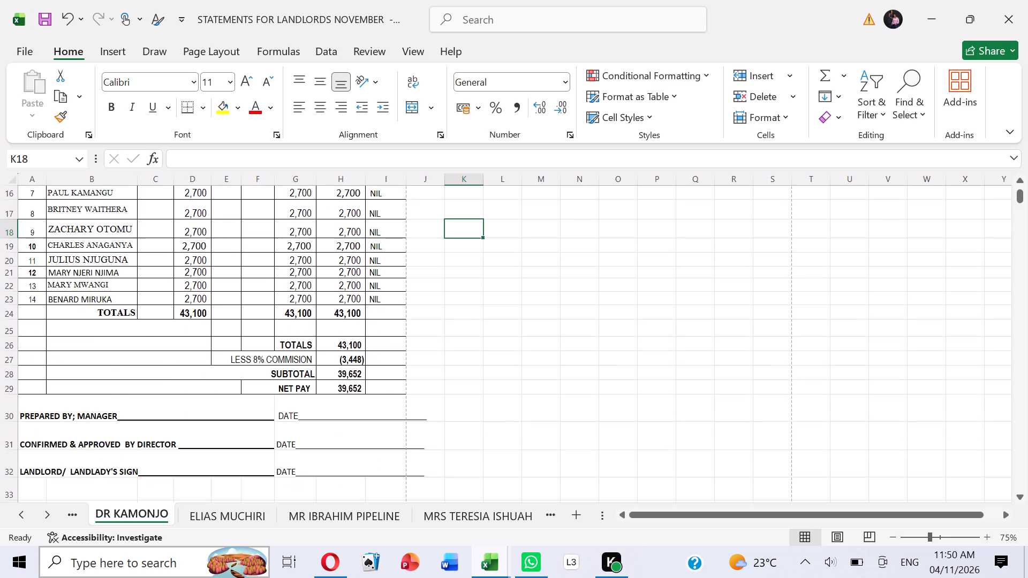
Go to the Mwangi landlord sheet at the start of the workbook and save the workbook from its October 2026 statement.
click(21, 513)
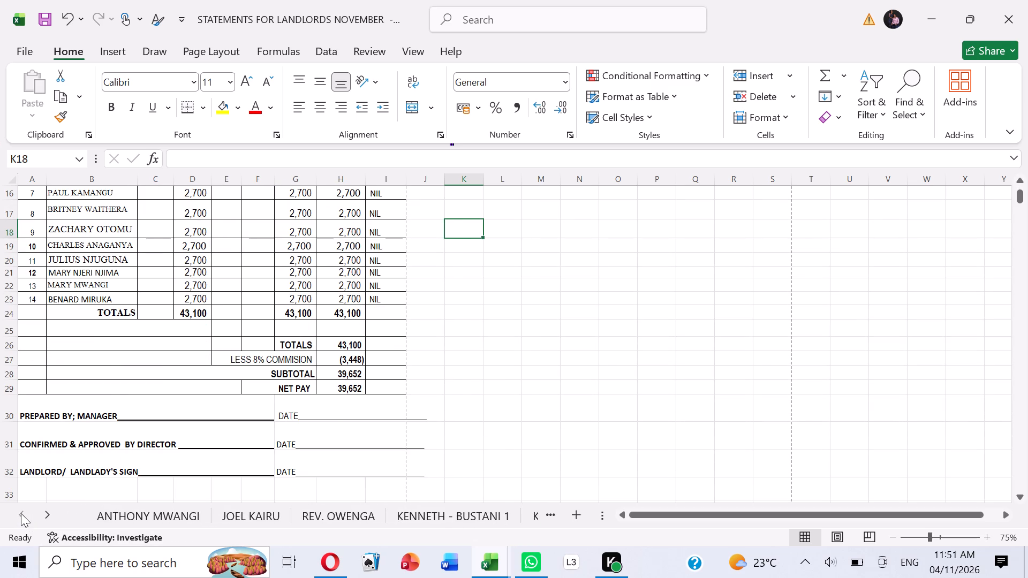
click(133, 515)
scroll(379, 383, up, 9)
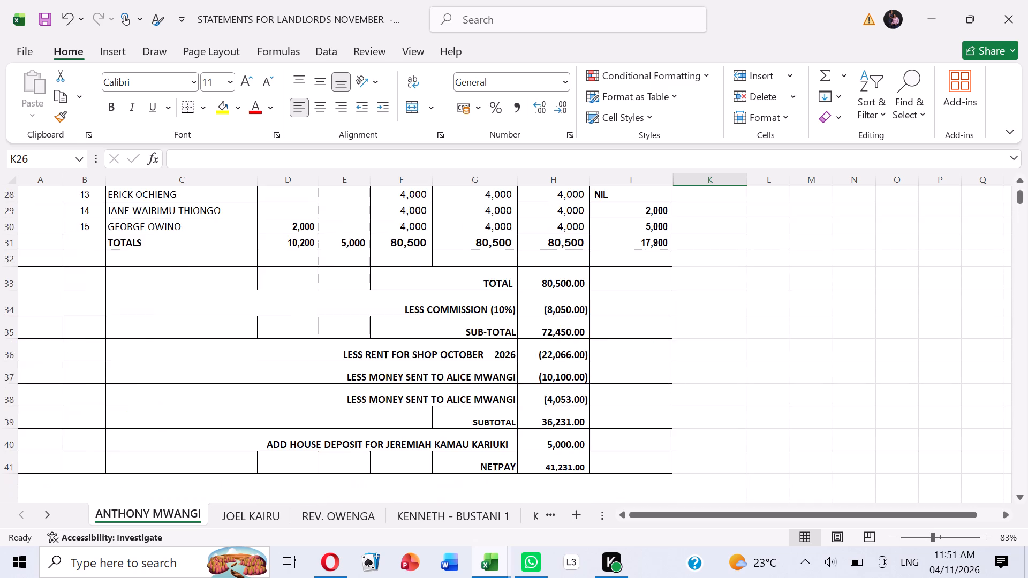
scroll(379, 383, up, 5)
key(ctrl+s)
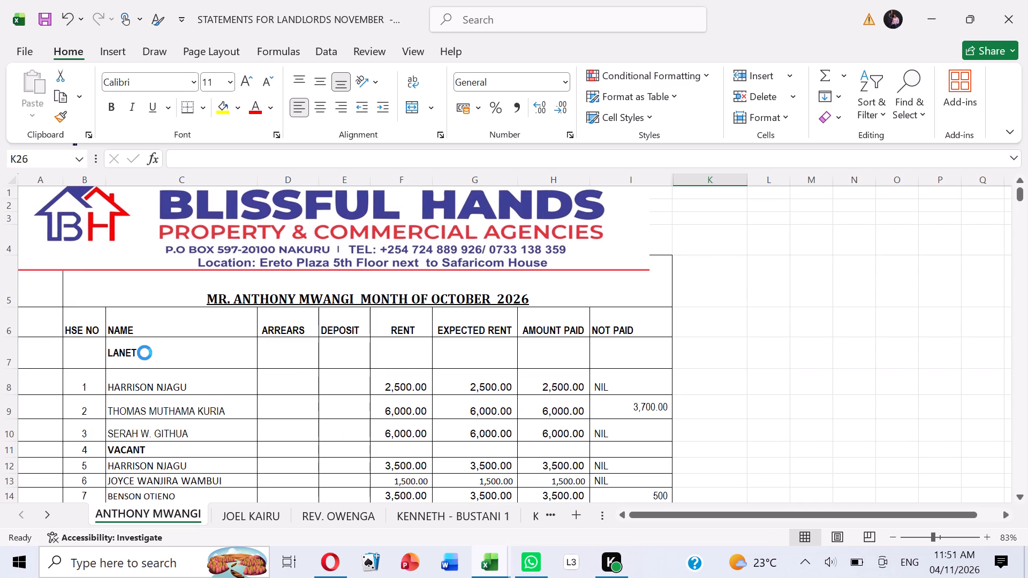
scroll(224, 360, down, 4)
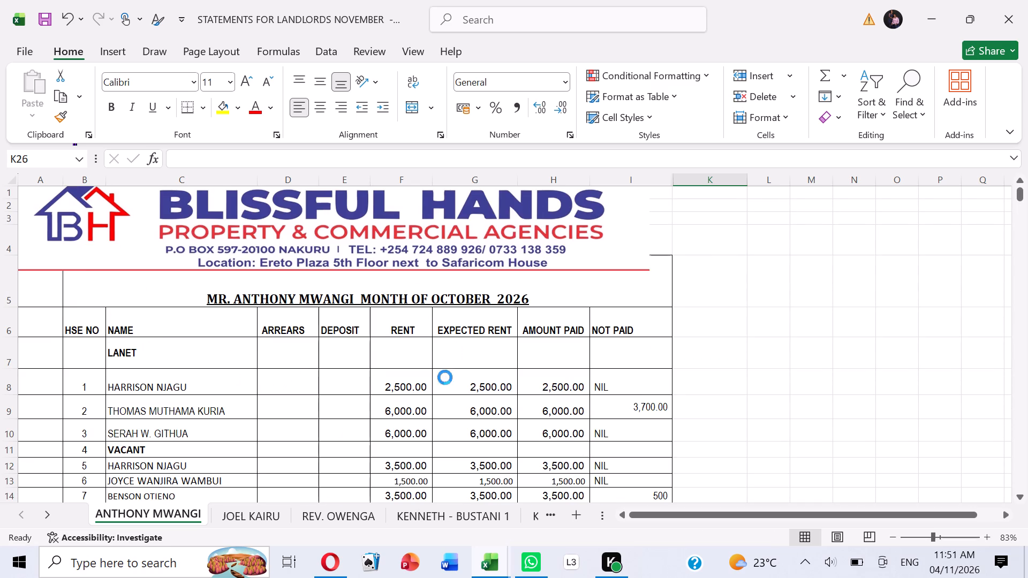
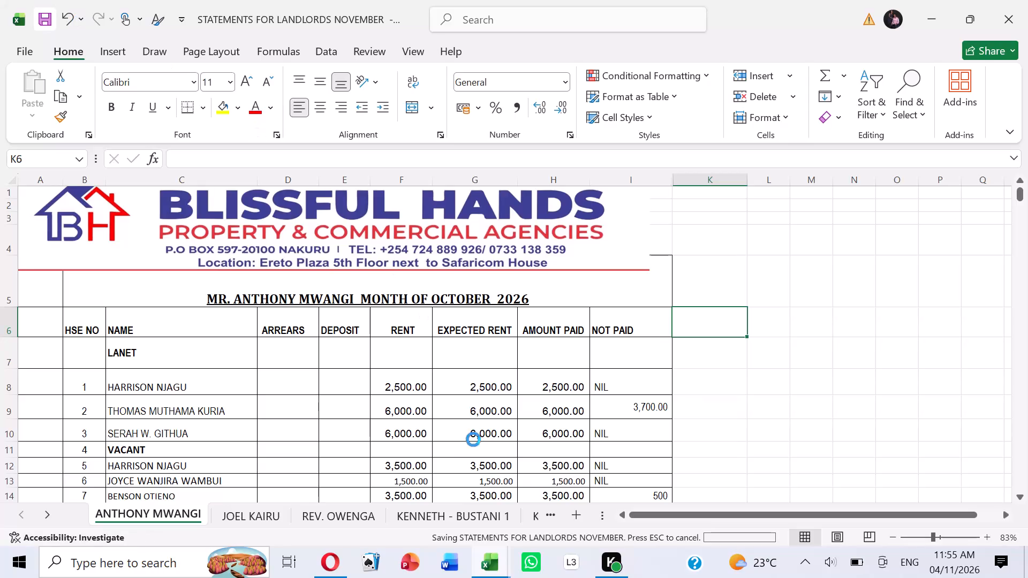
Review the Mwangi landlord's October 2026 statement down to the signature lines and save the workbook.
scroll(252, 457, down, 2)
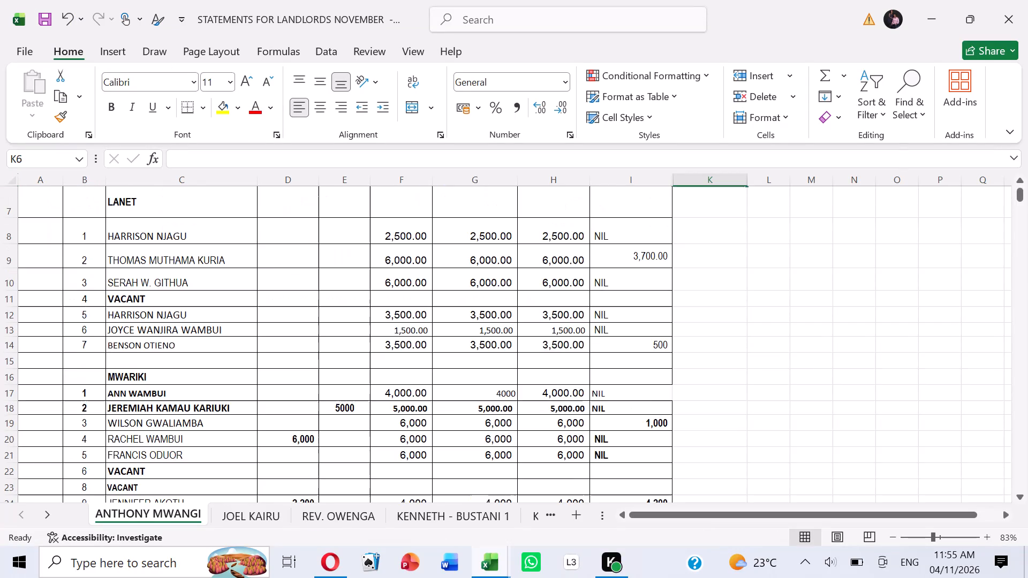
scroll(252, 457, down, 2)
scroll(253, 457, up, 1)
scroll(253, 457, down, 8)
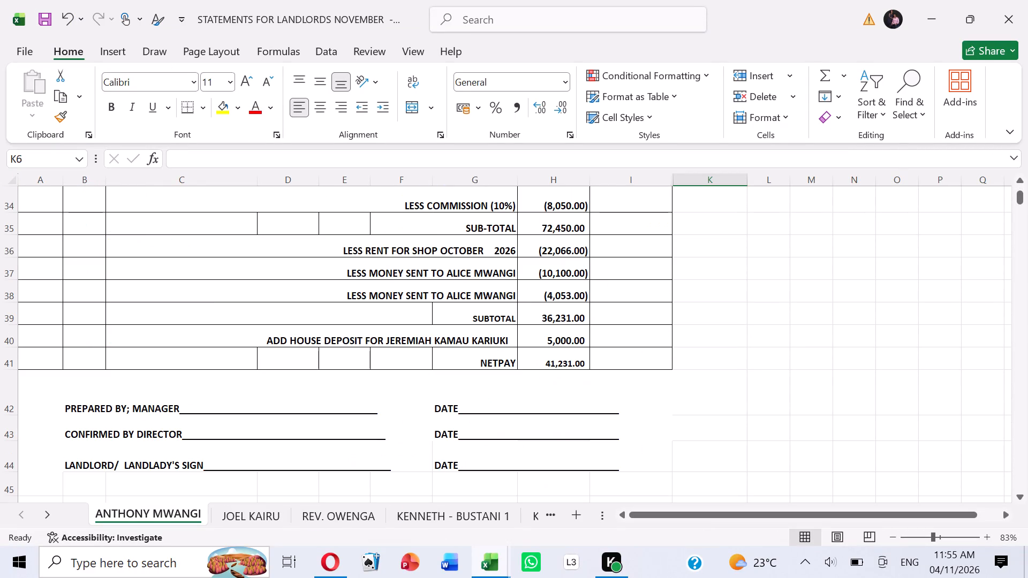
click(45, 13)
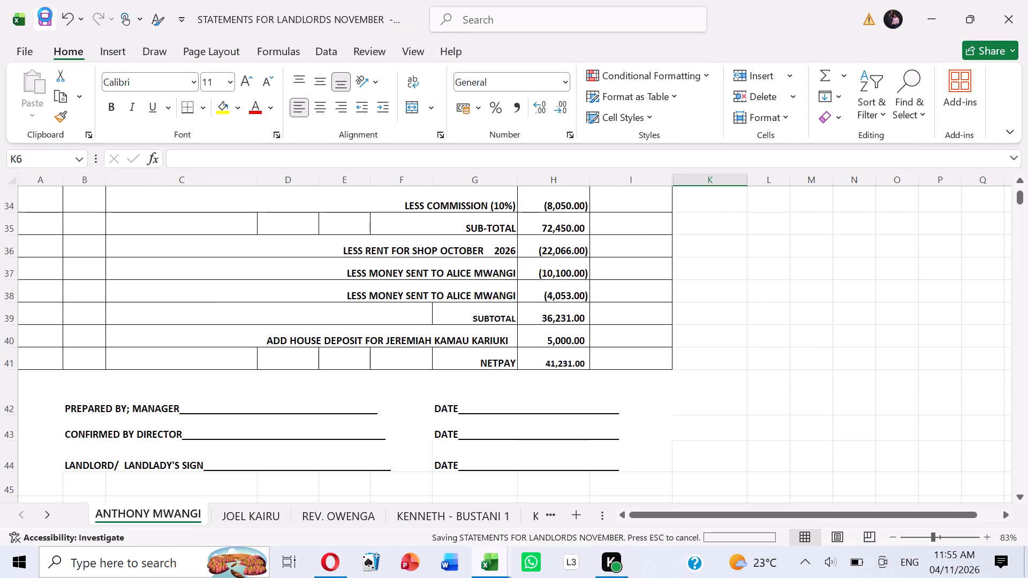
Go to the Kairu landlord's sheet and save the workbook from its October 2026 statement.
click(274, 519)
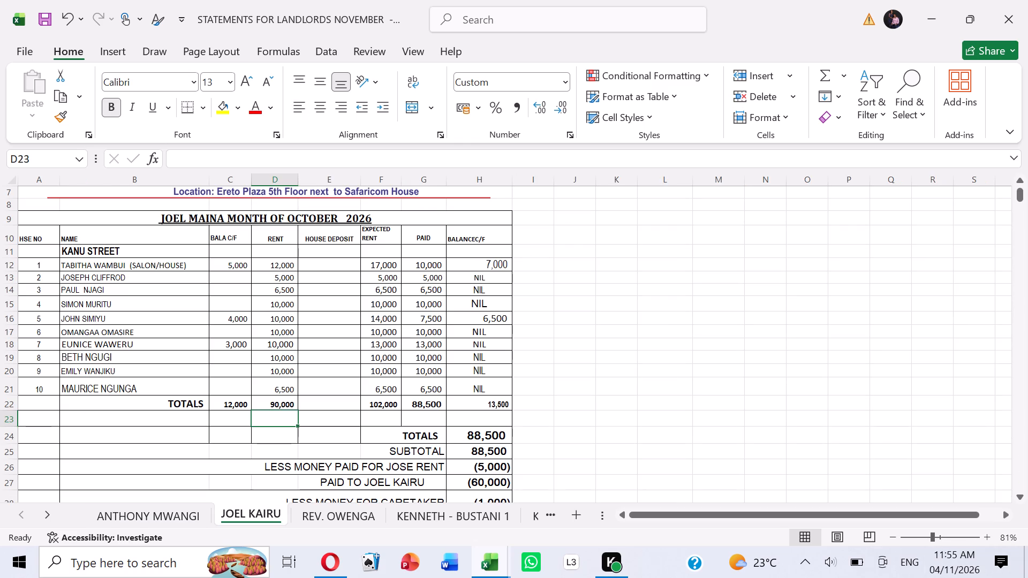
click(44, 14)
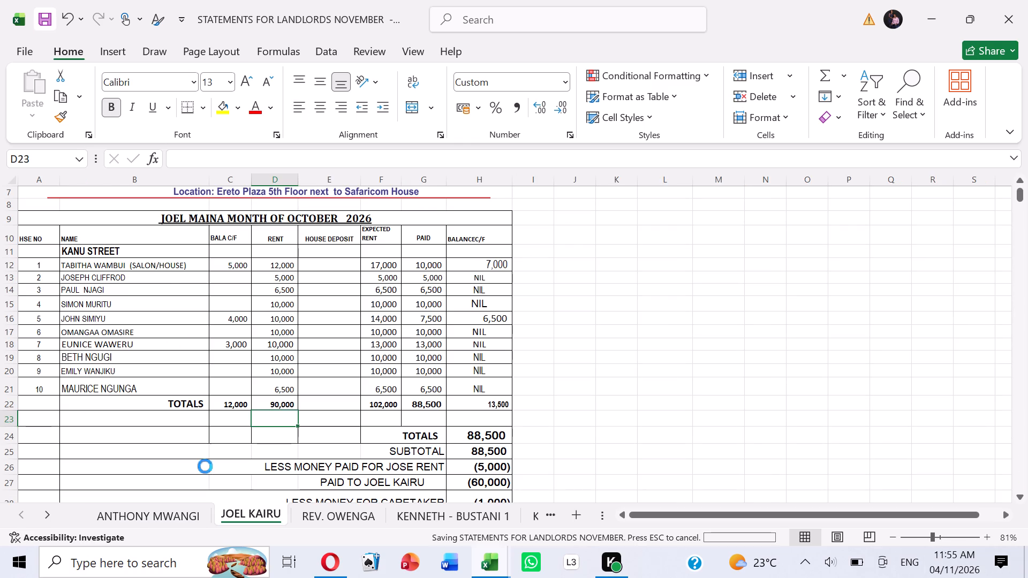
click(127, 514)
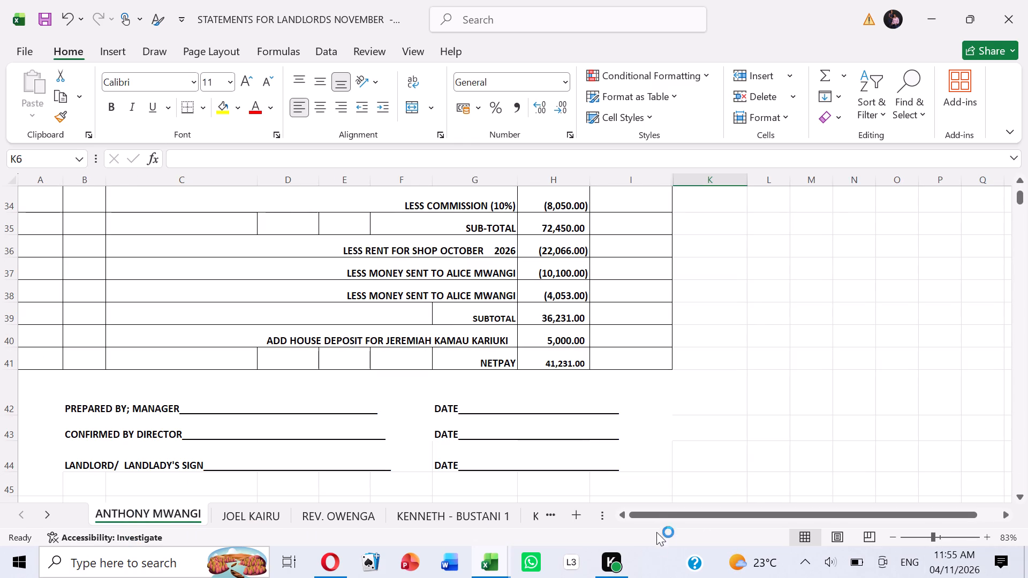
click(474, 431)
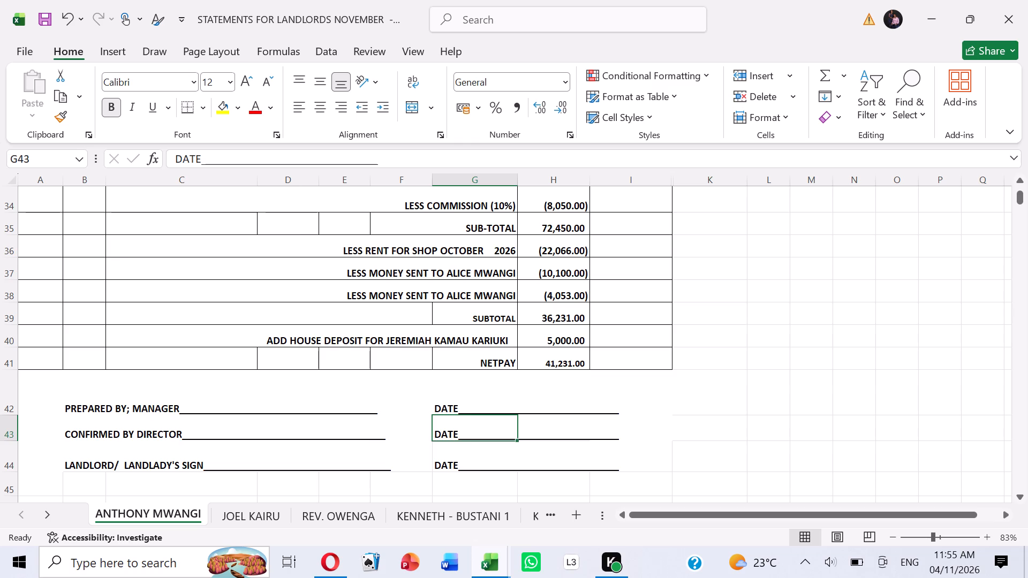
scroll(310, 411, up, 3)
scroll(384, 521, up, 1)
scroll(377, 521, down, 2)
scroll(349, 518, up, 1)
scroll(213, 458, up, 6)
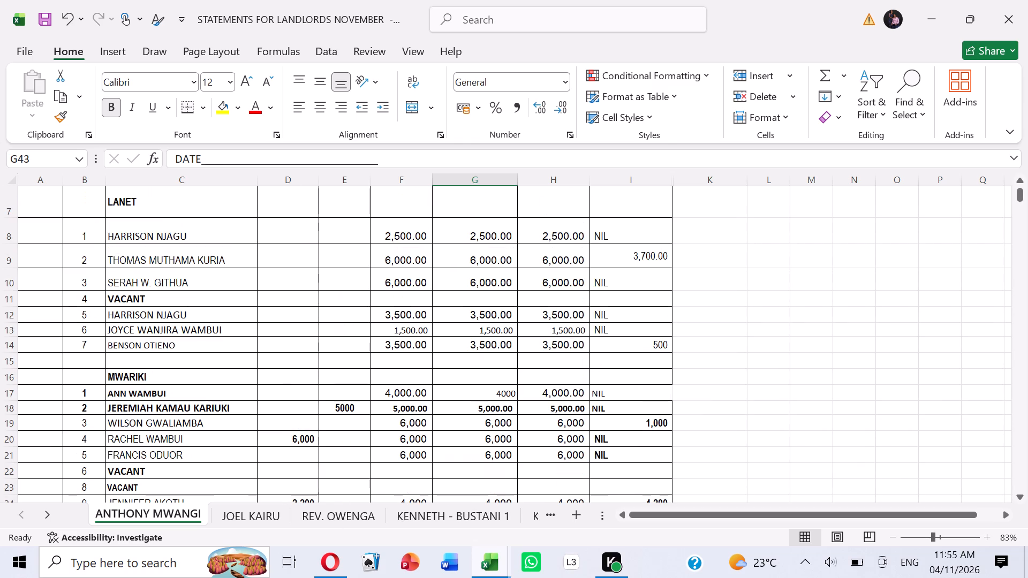
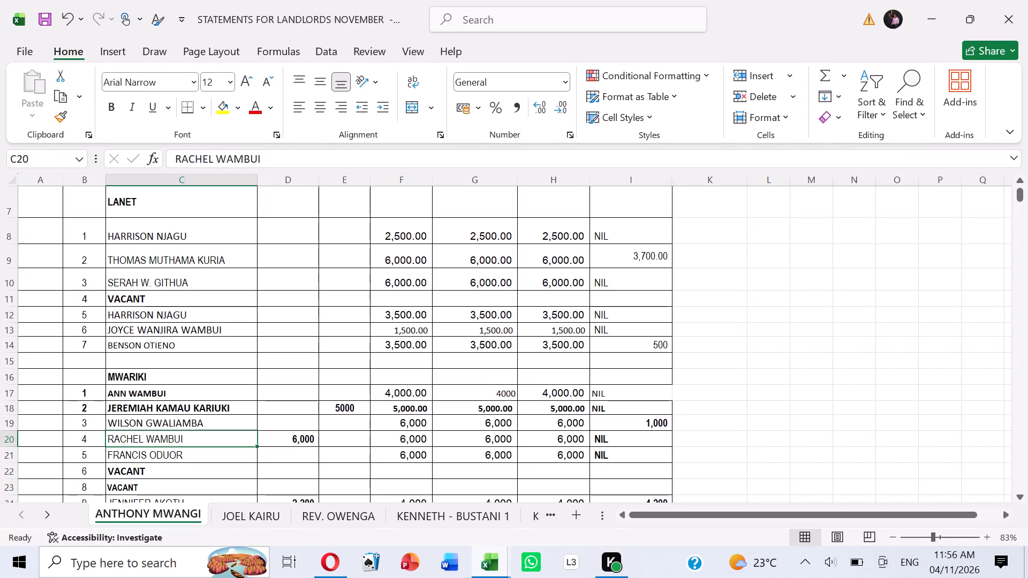
click(43, 18)
click(240, 519)
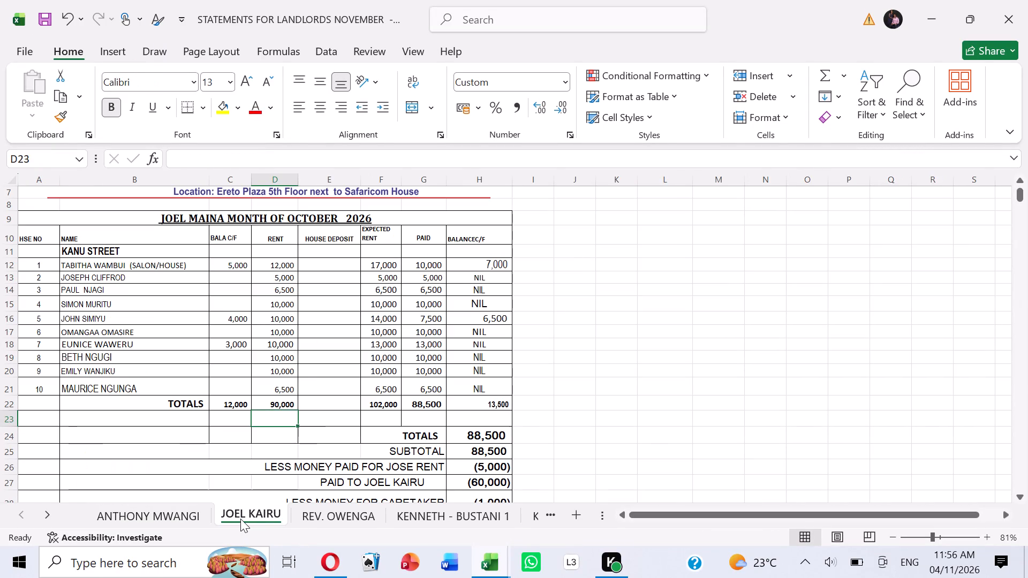
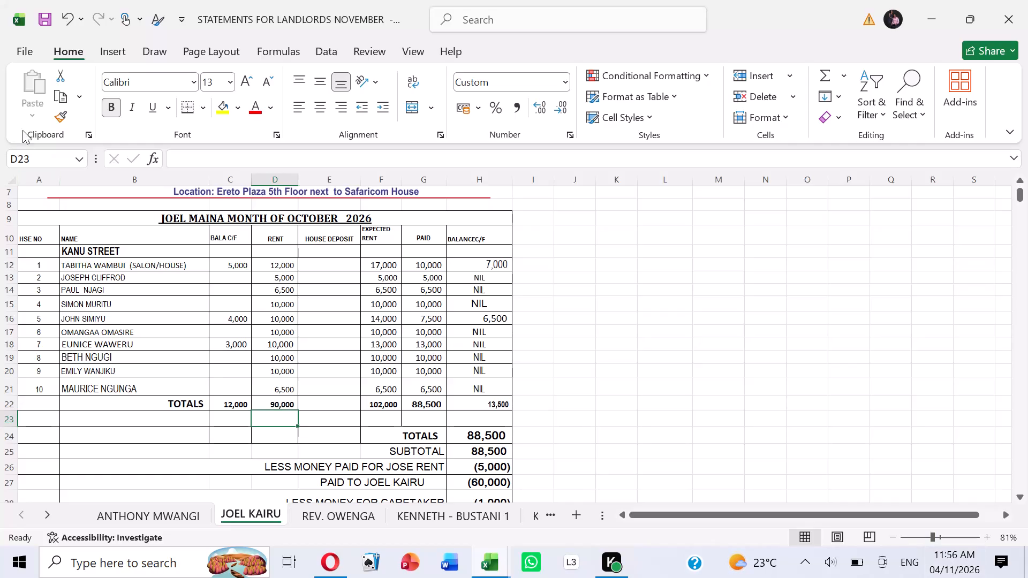
Save the landlords' statements workbook from the Kairu landlord's October 2026 statement.
click(46, 13)
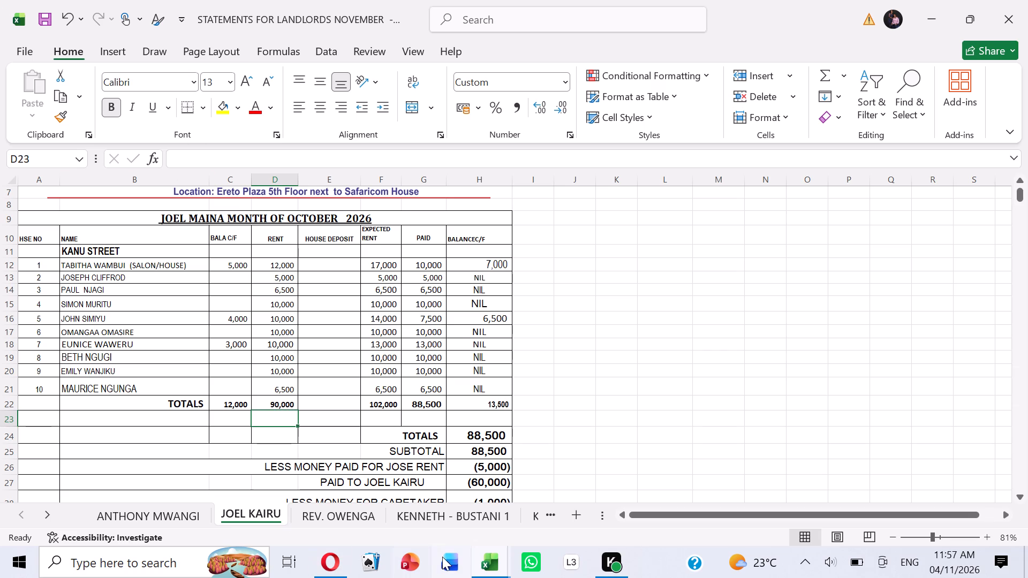
click(483, 564)
click(444, 491)
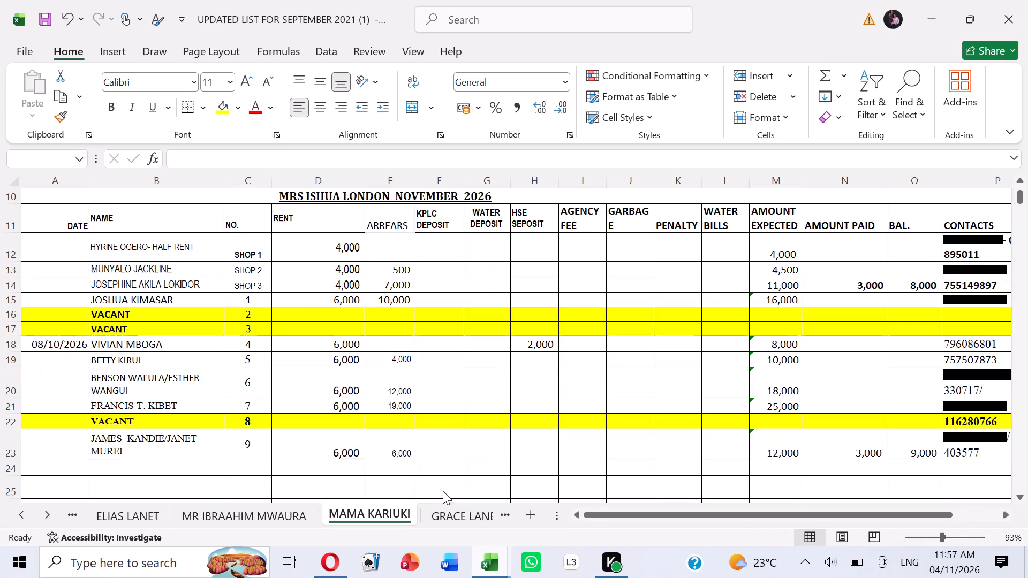
click(316, 469)
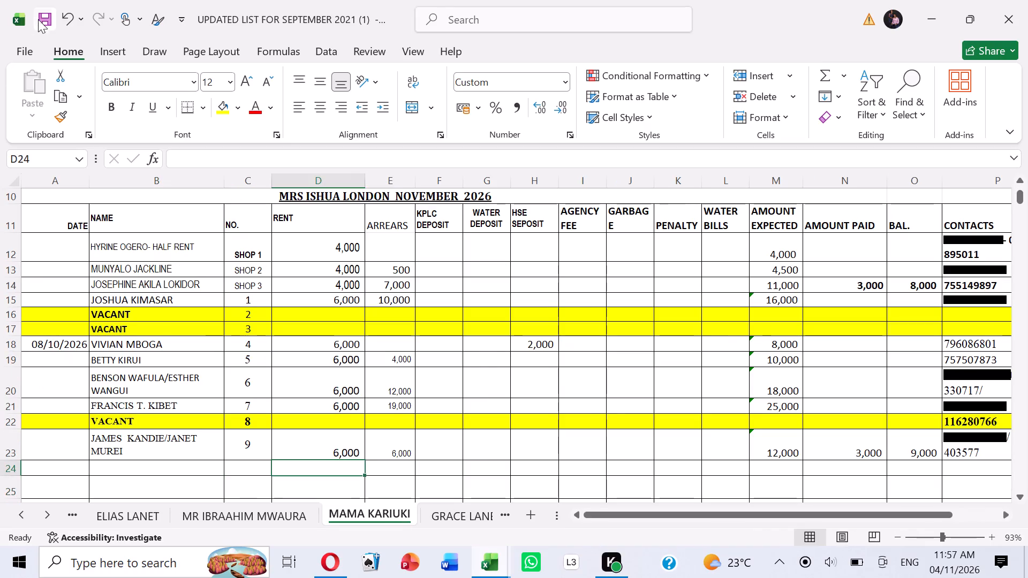
click(40, 19)
click(45, 20)
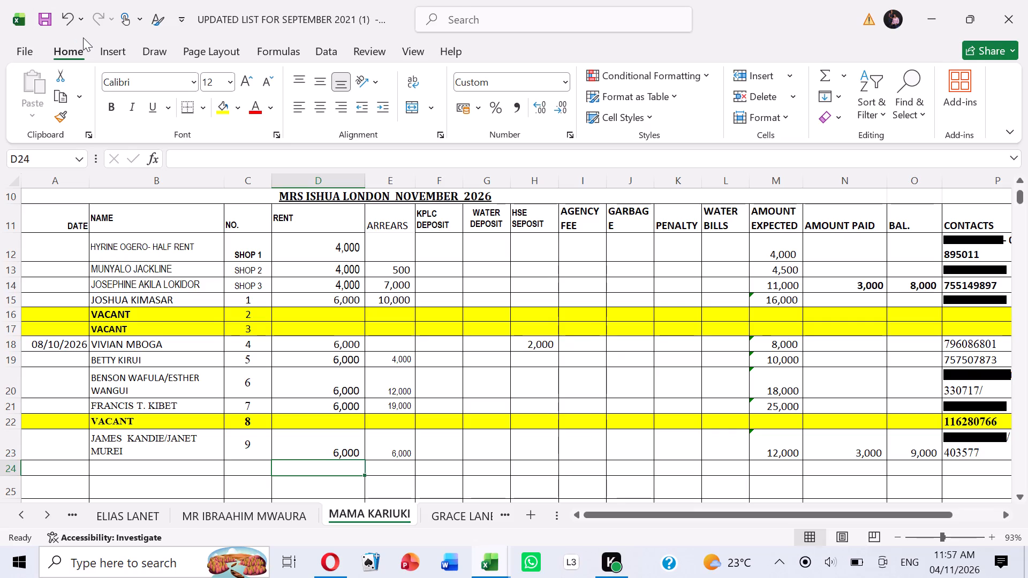
Go back to the Mwangi landlord's sheet at the start of the tenant list and save the workbook.
click(150, 521)
click(178, 463)
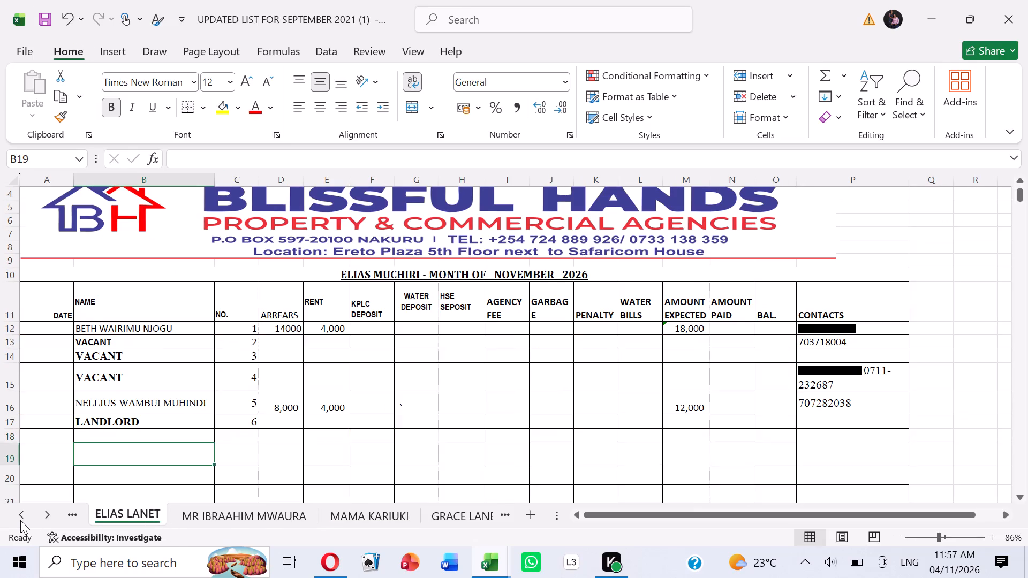
click(20, 520)
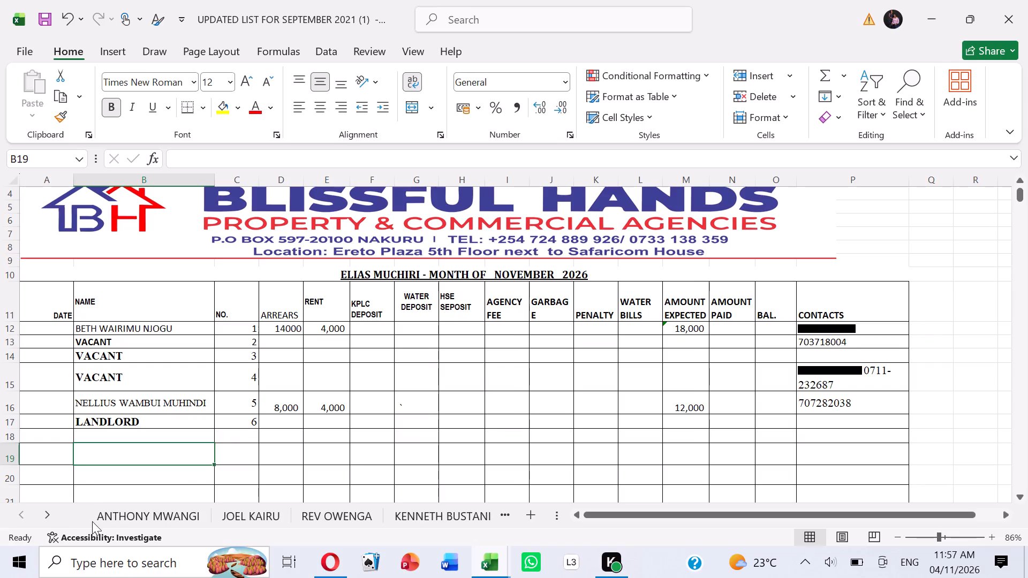
click(190, 452)
click(162, 513)
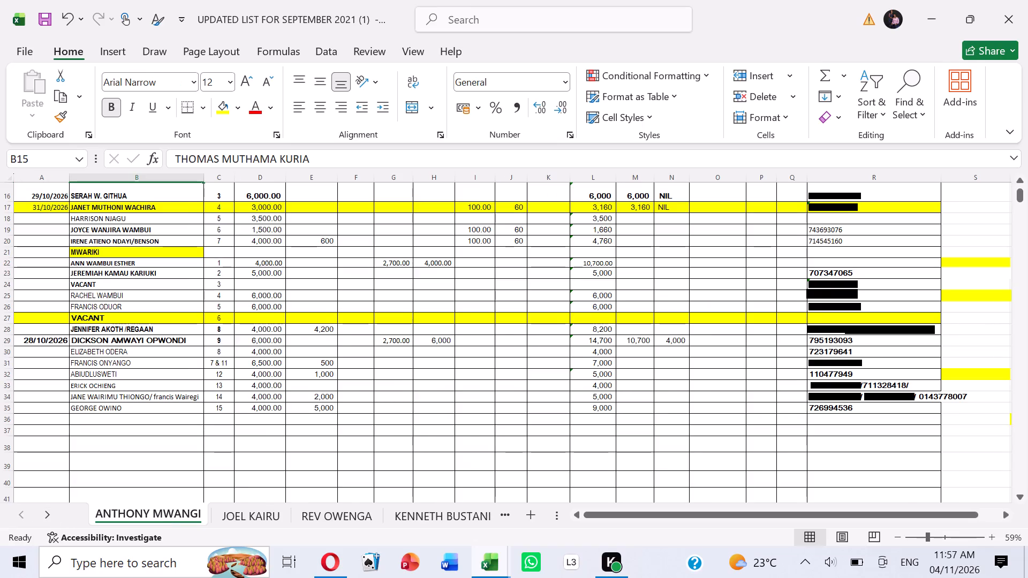
click(200, 451)
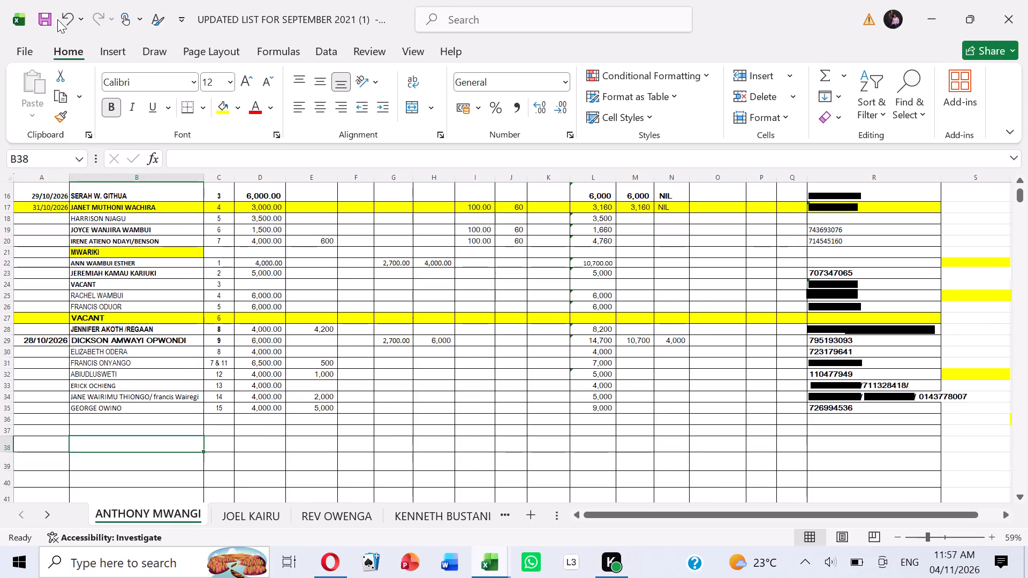
click(43, 17)
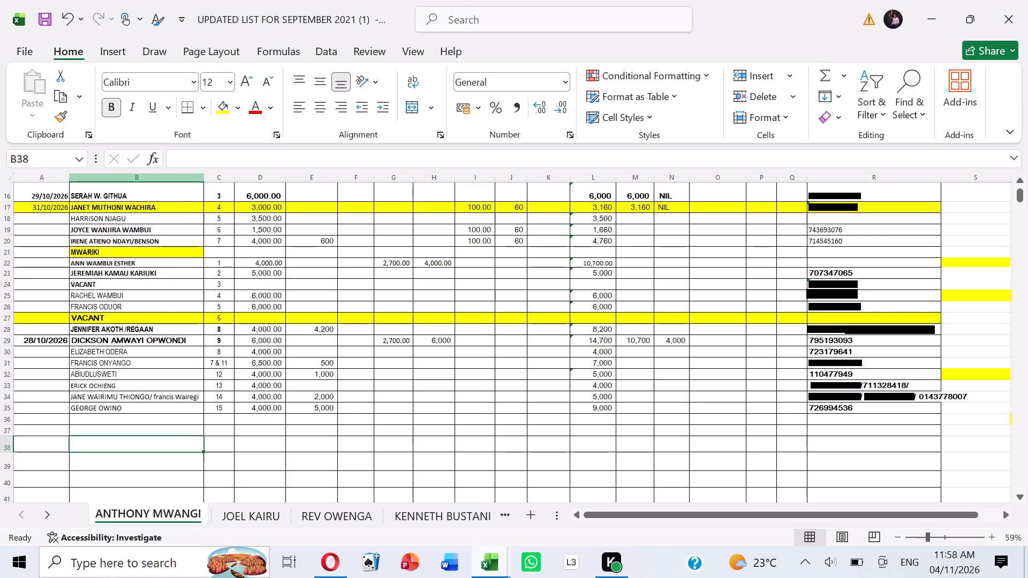
click(264, 447)
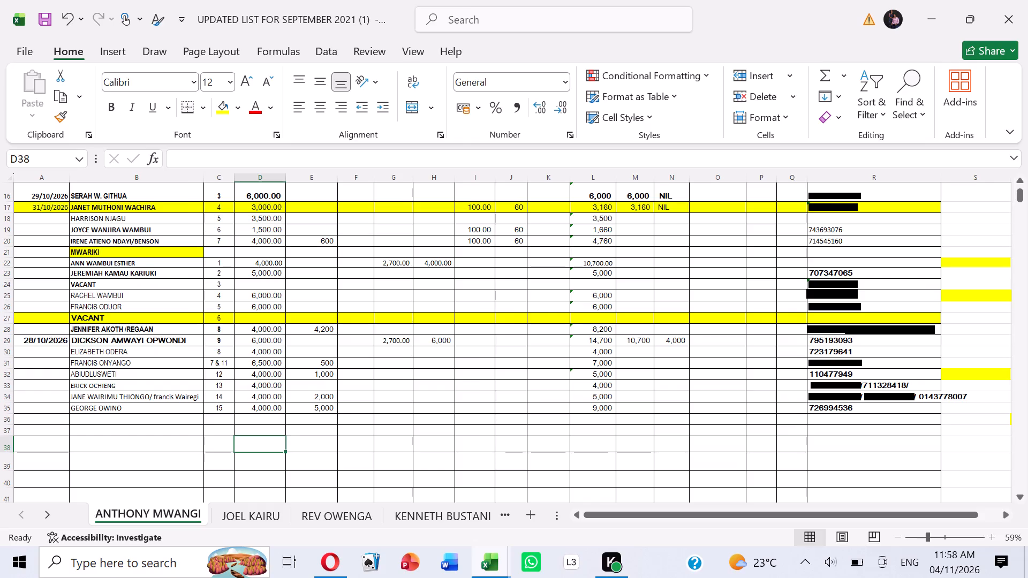
click(186, 433)
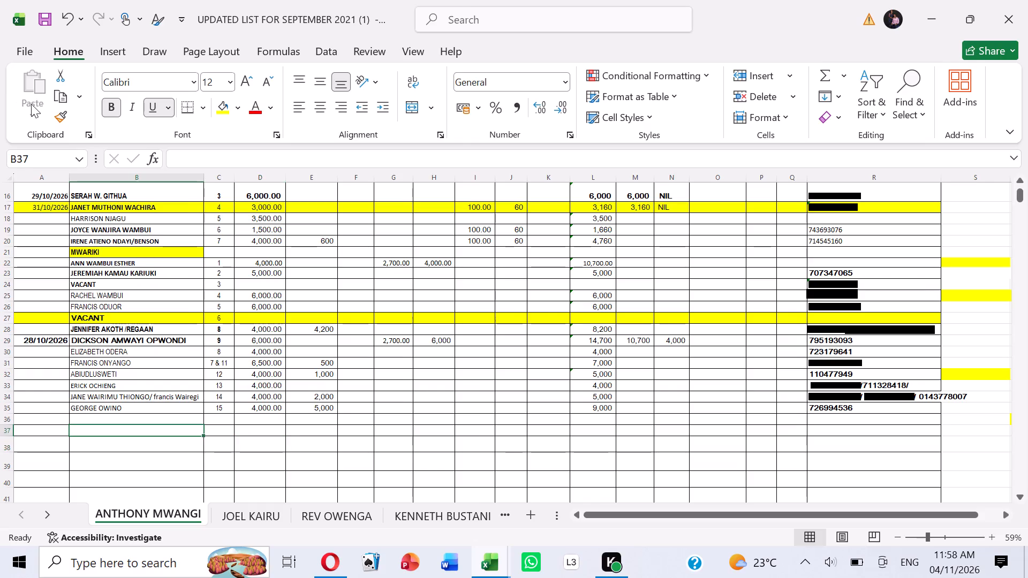
click(45, 19)
click(48, 18)
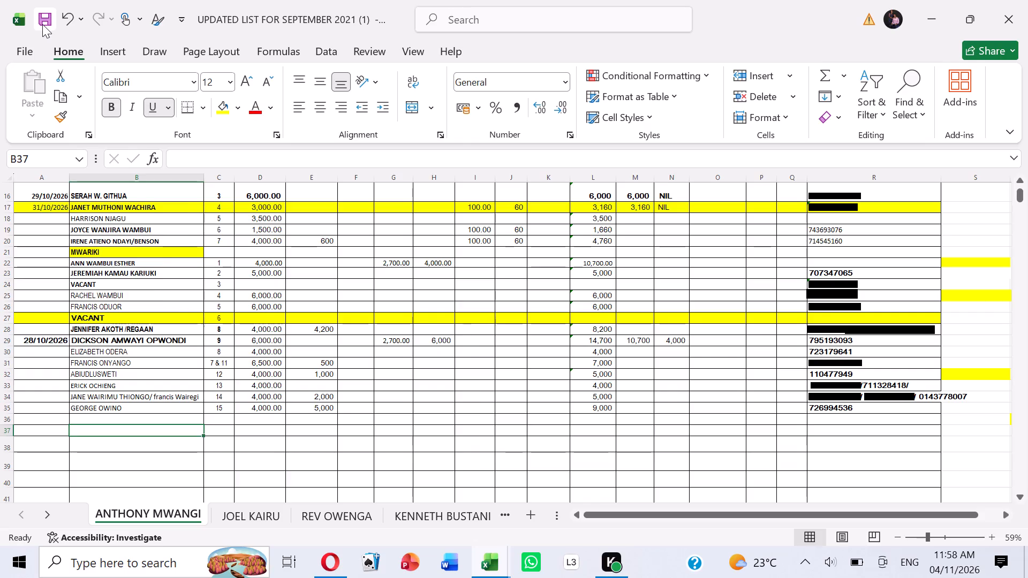
click(42, 24)
click(46, 14)
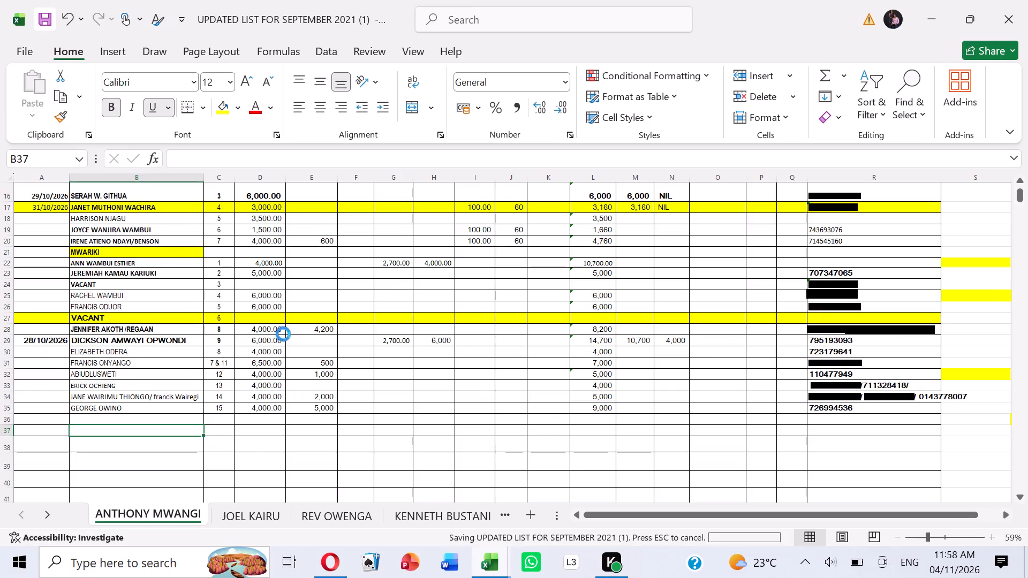
Go to the Kairu landlord's tenant sheet and save the workbook.
drag(234, 516, 229, 516)
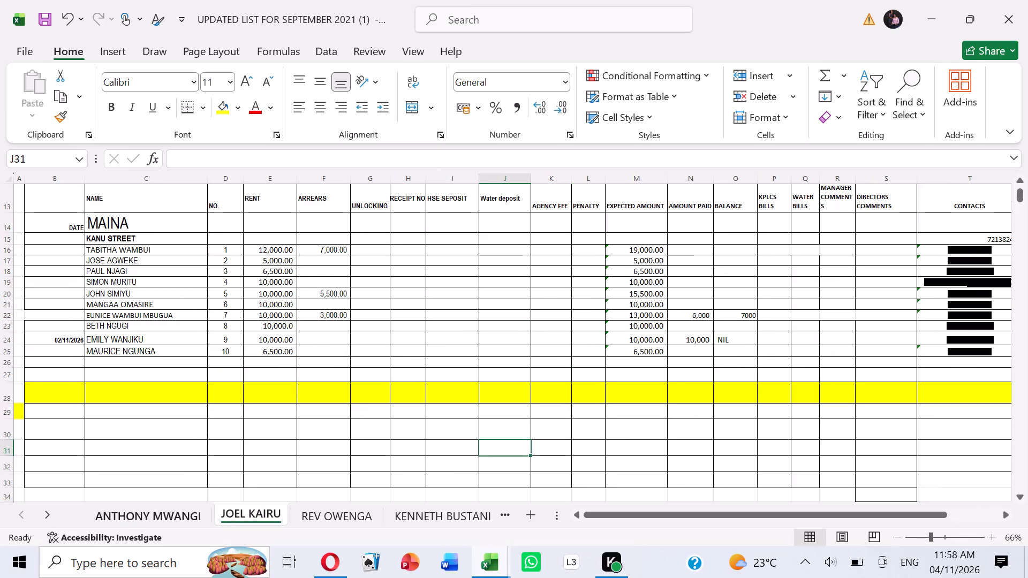
click(45, 19)
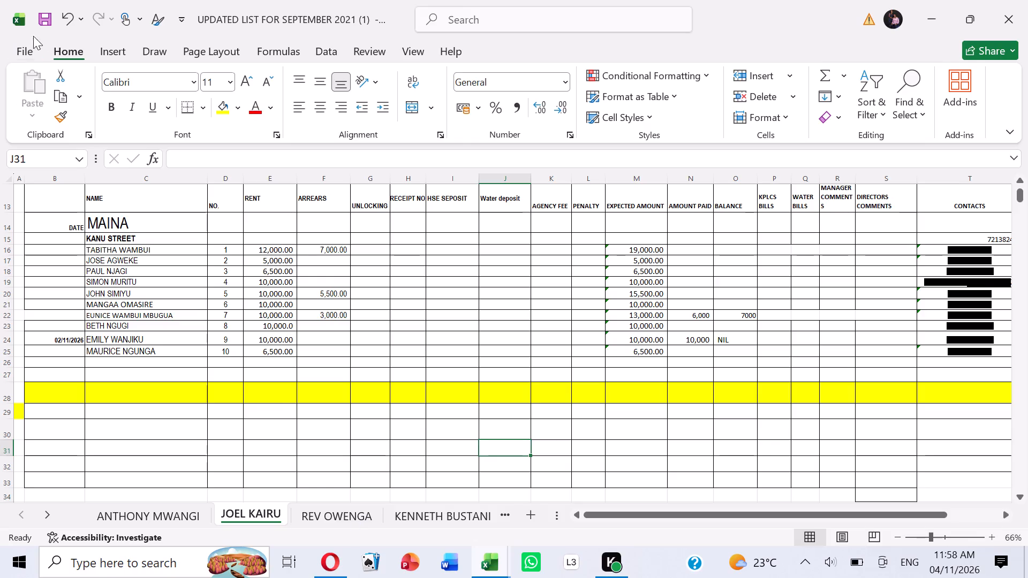
click(47, 17)
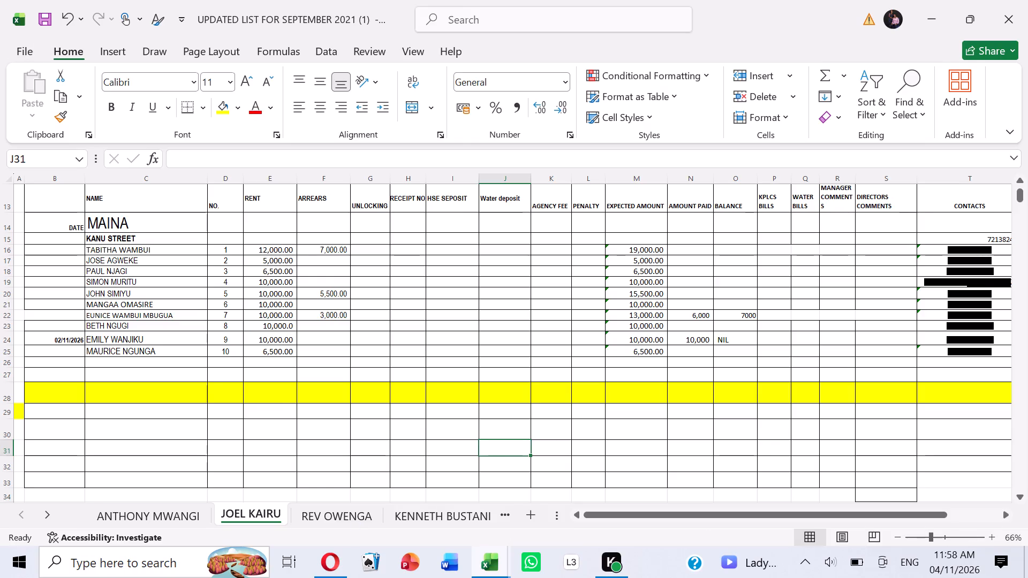
click(149, 324)
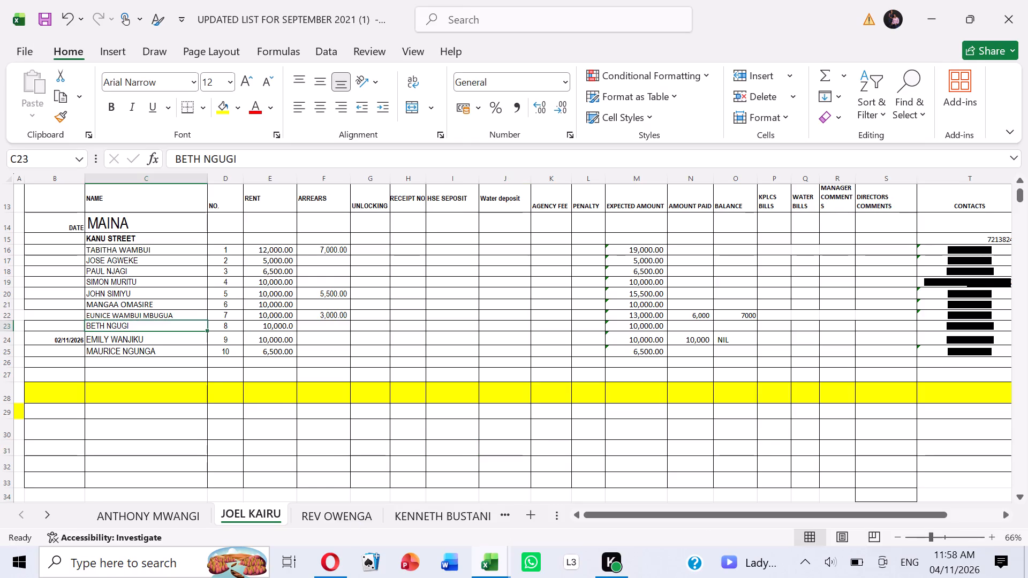
click(149, 315)
click(146, 301)
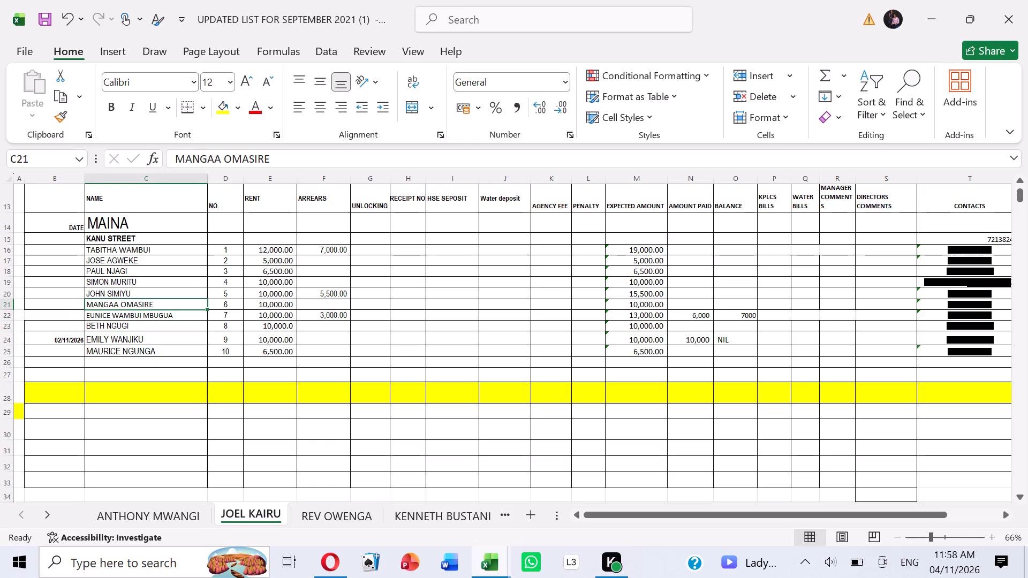
click(47, 15)
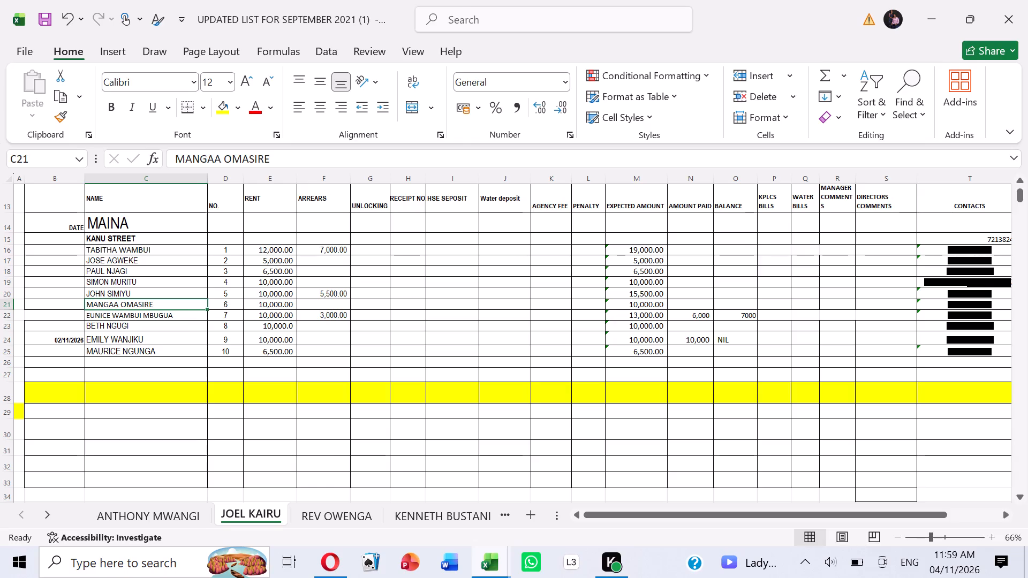
click(335, 512)
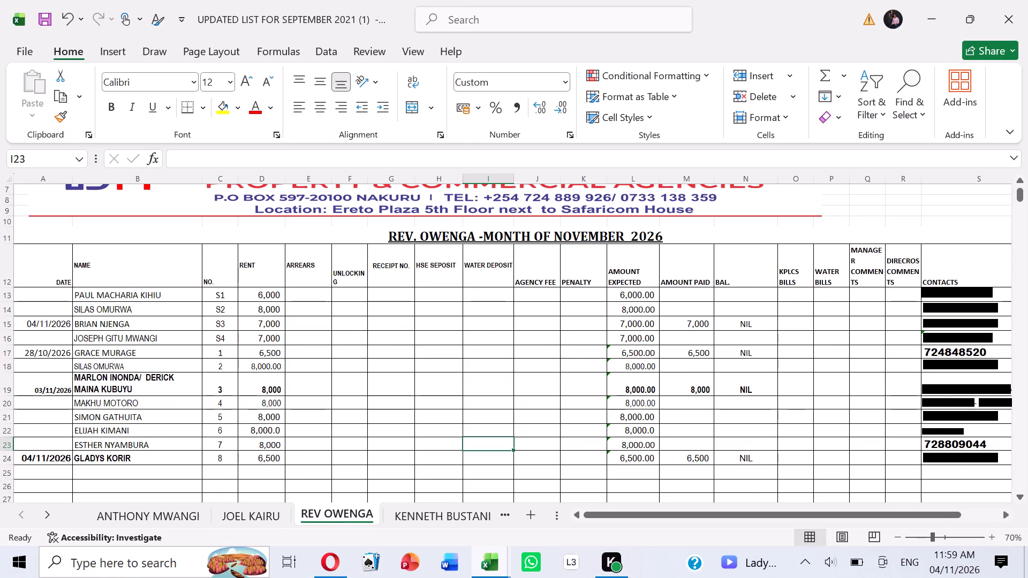
click(421, 513)
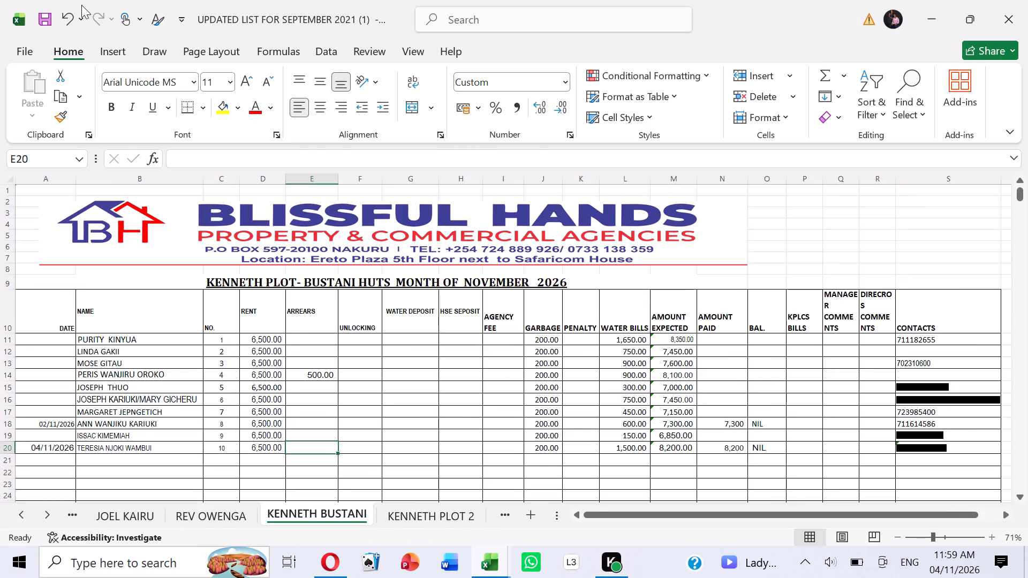
click(41, 17)
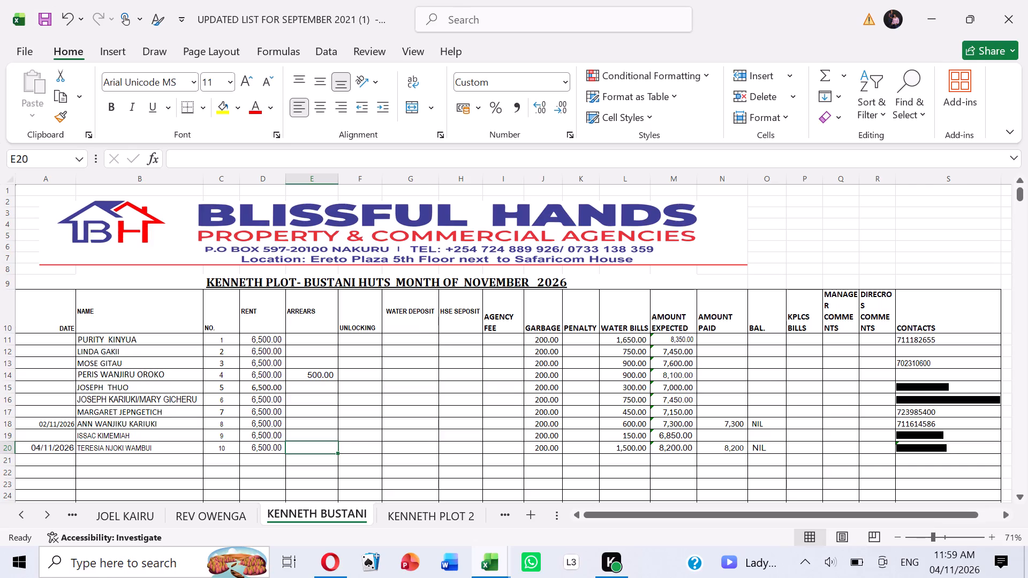
click(41, 16)
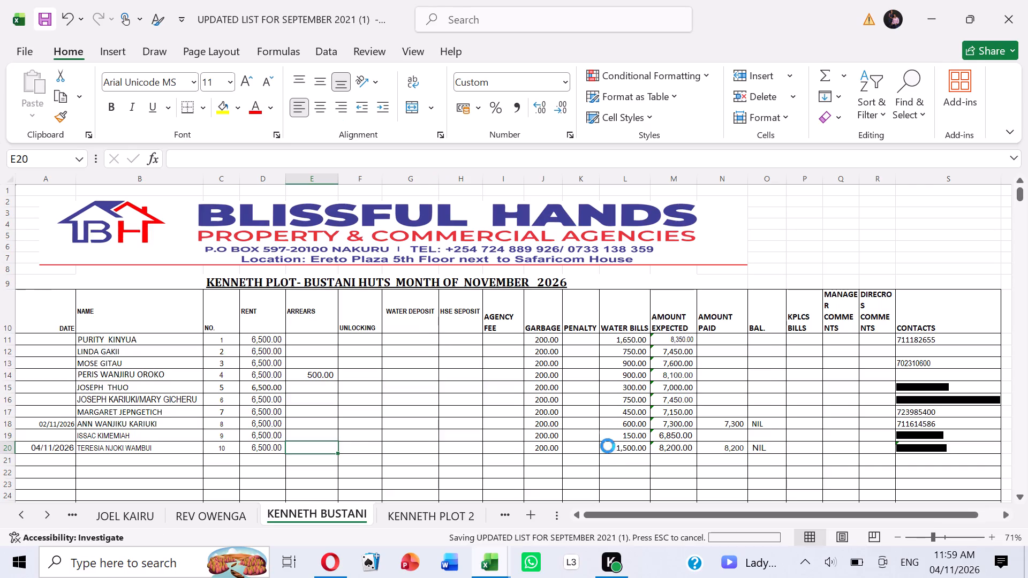
click(457, 510)
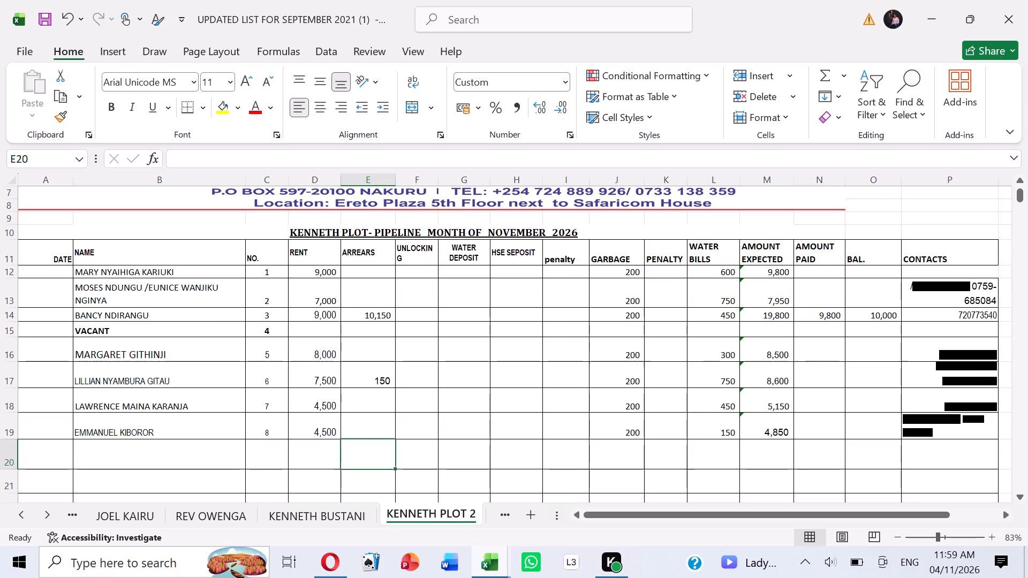
click(372, 407)
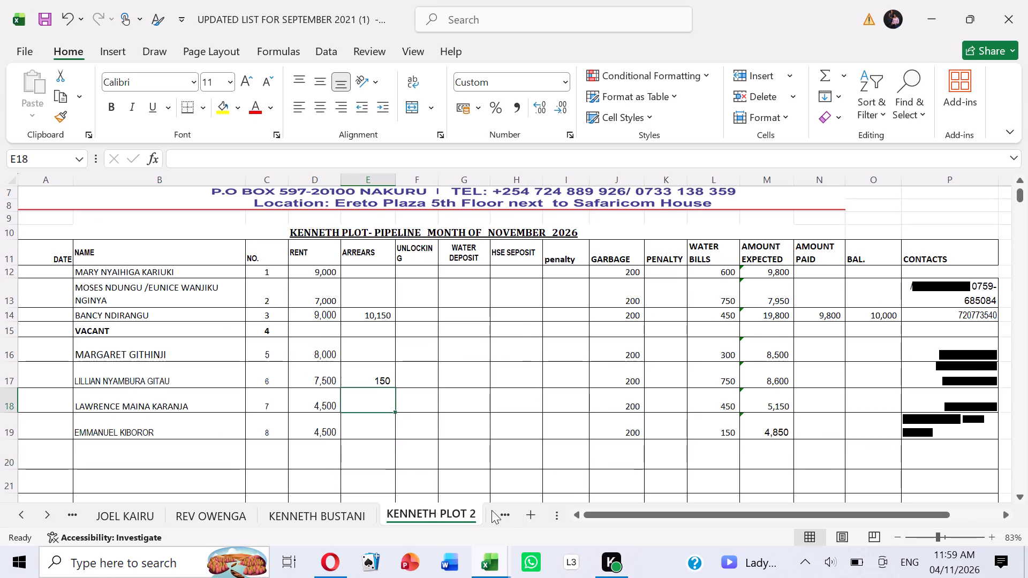
click(494, 511)
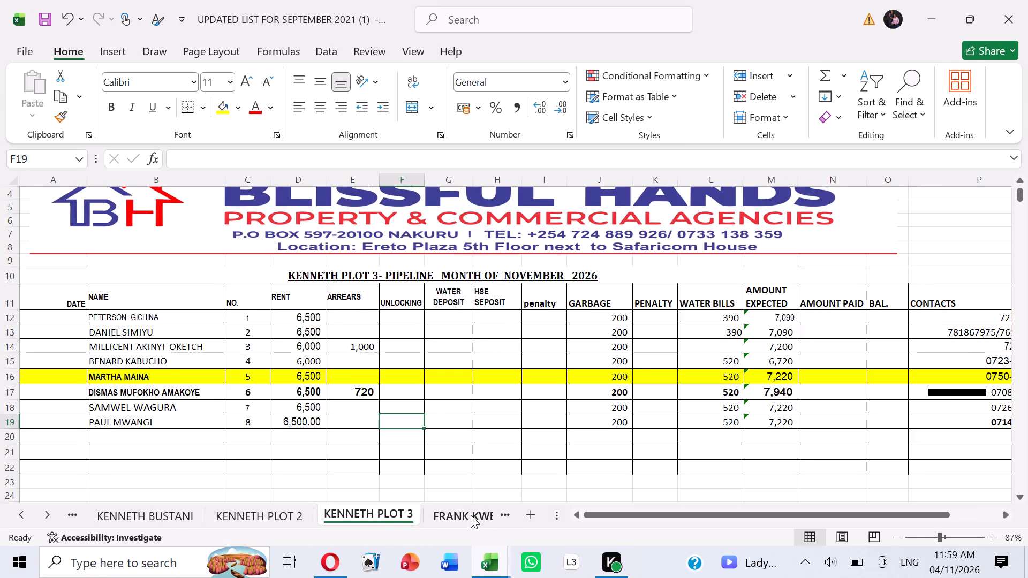
click(471, 515)
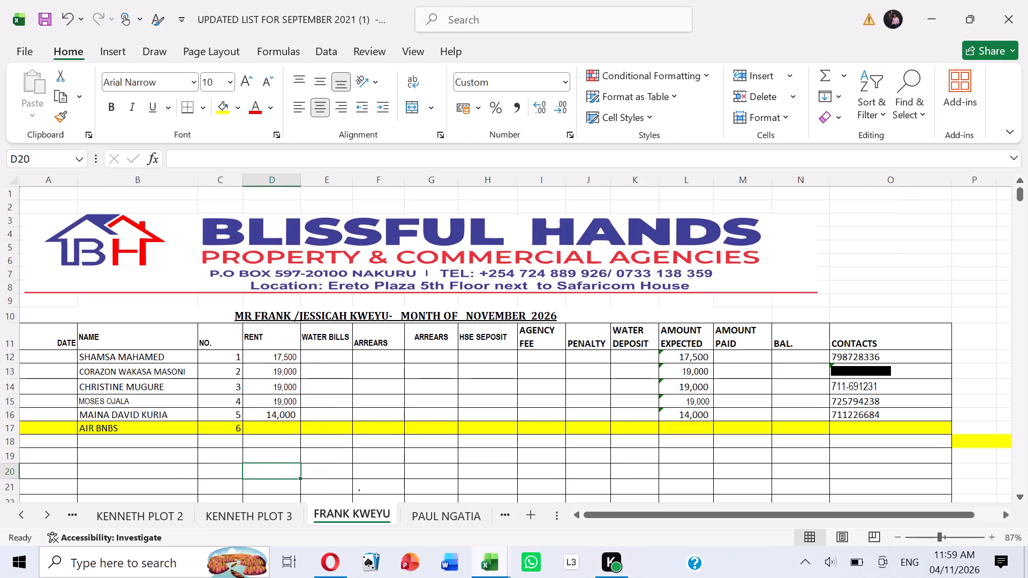
click(729, 398)
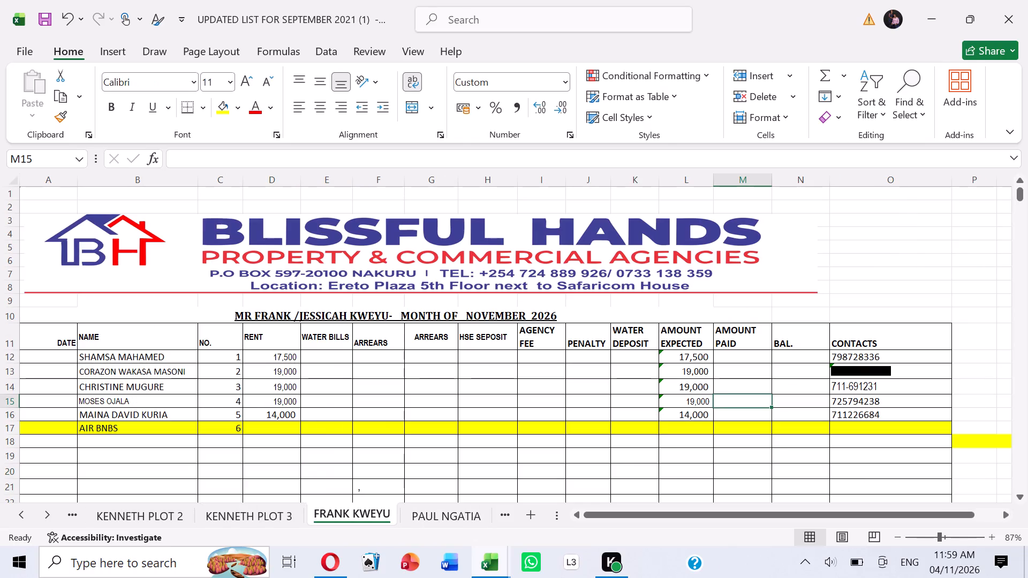
text(1800)
key(0)
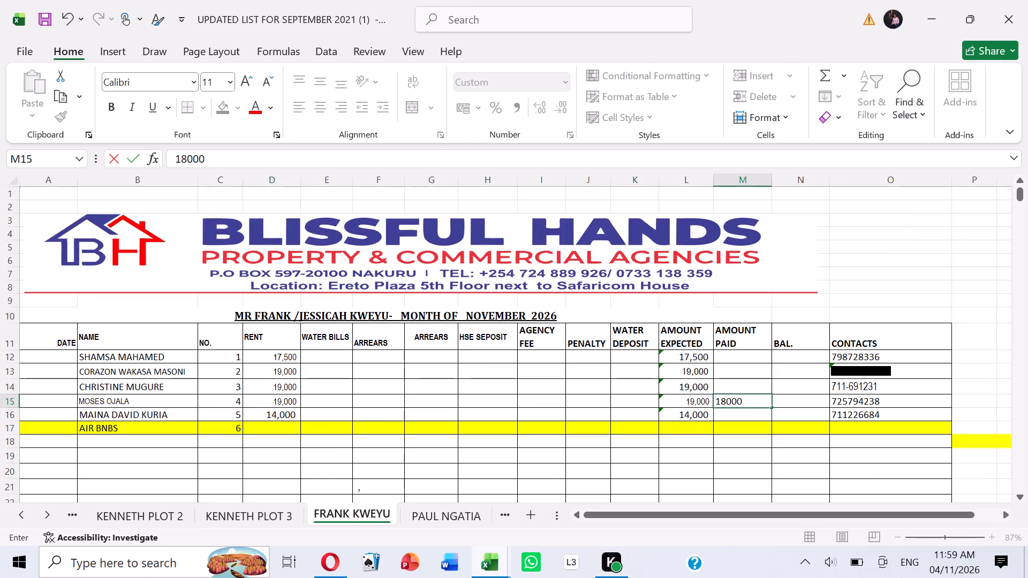
click(808, 405)
text(1000)
key(ctrl+s)
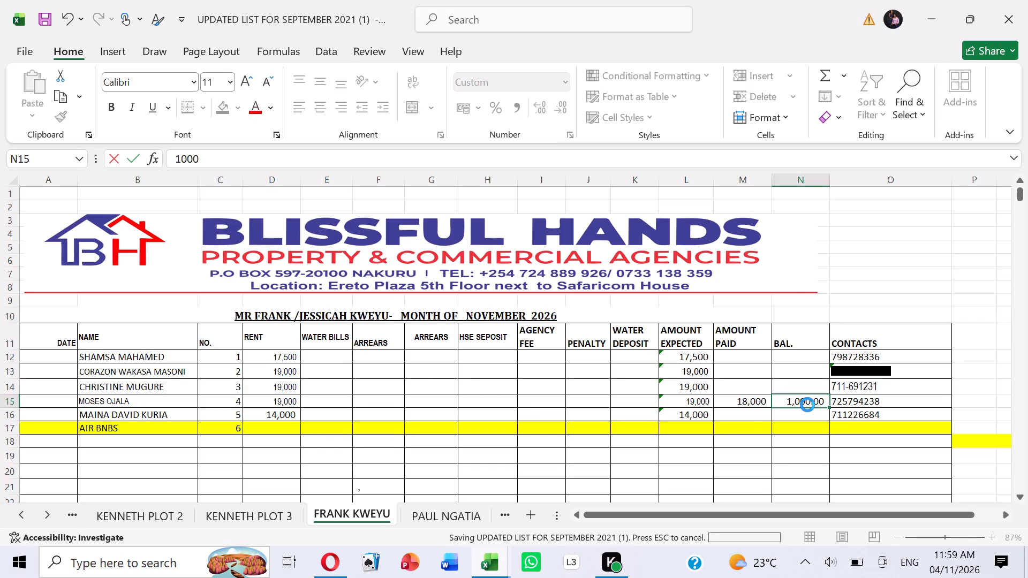
Go past the first Ngatia sheet to the second one and check the house 1 and house 2 tenants for November 2026.
click(439, 515)
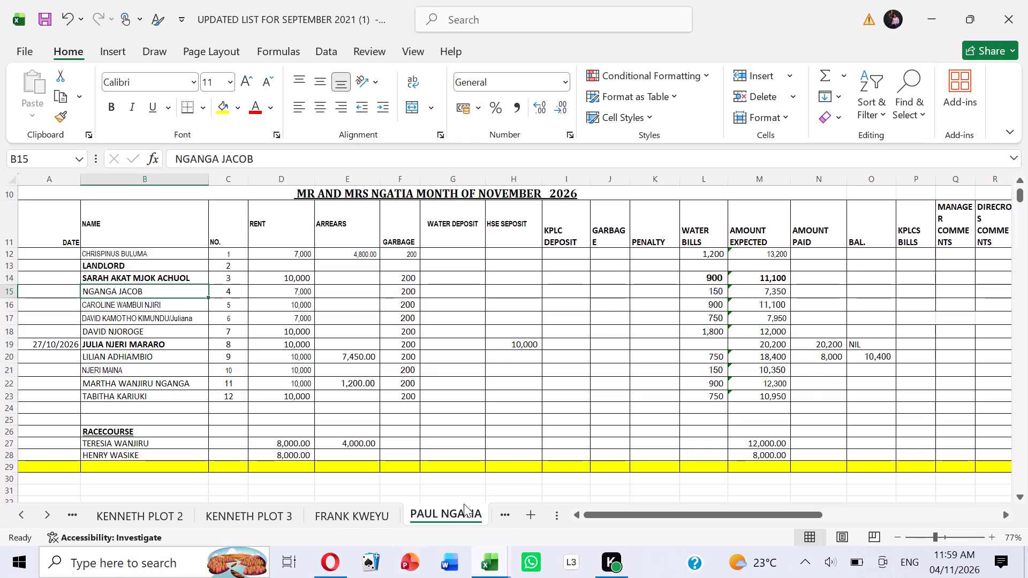
click(496, 517)
scroll(413, 430, up, 1)
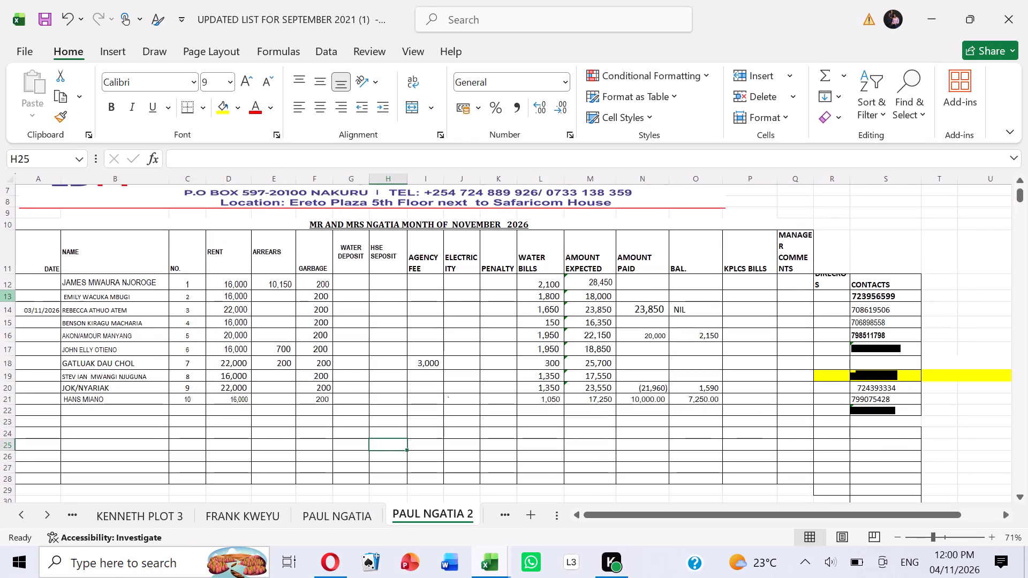
click(93, 282)
click(96, 293)
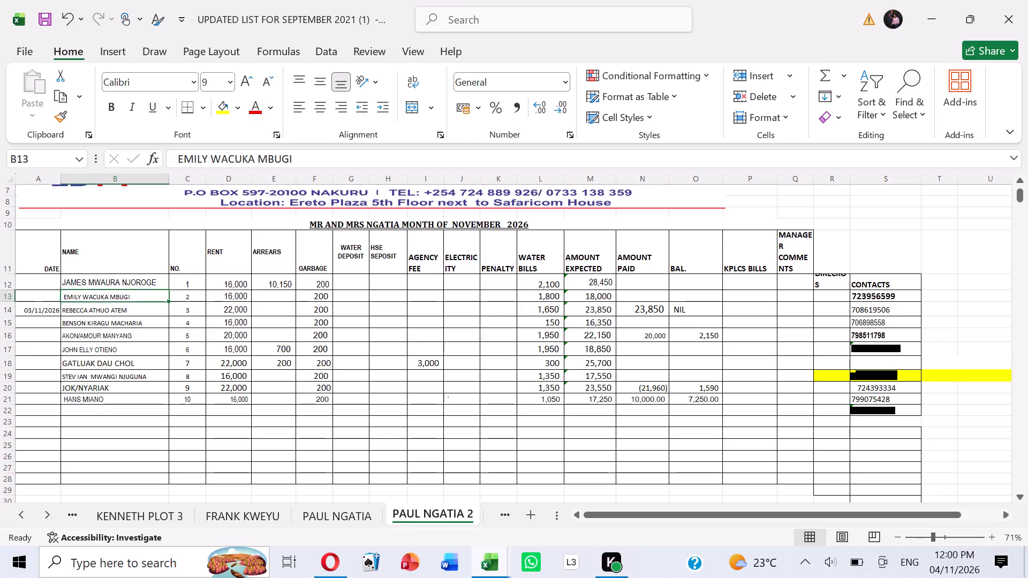
click(499, 516)
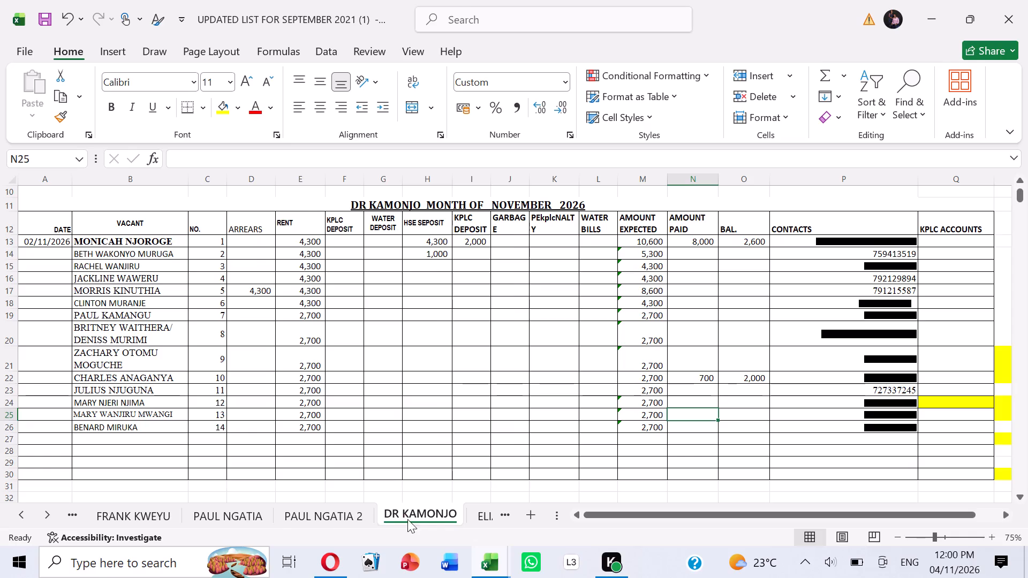
click(476, 513)
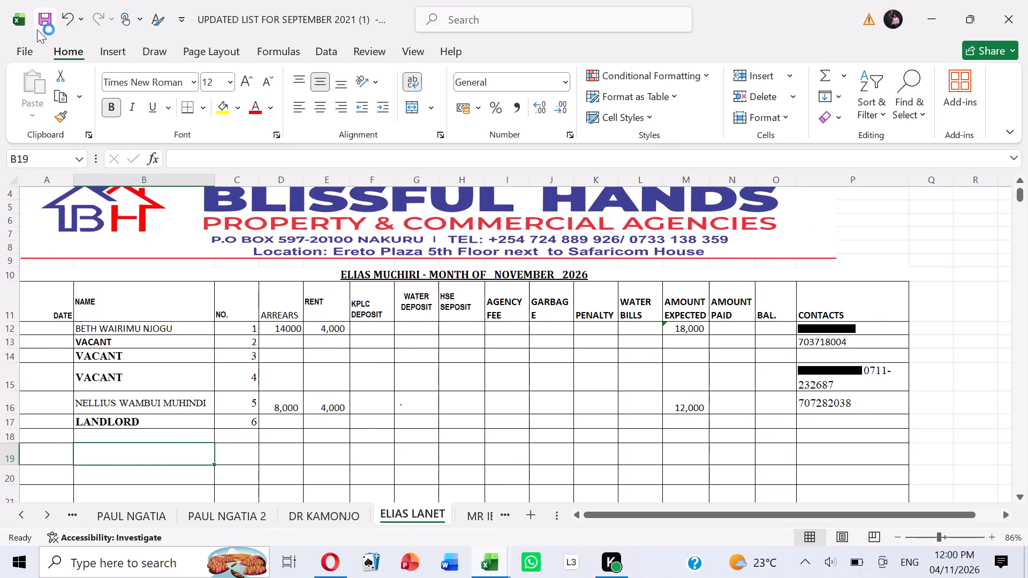
click(44, 20)
click(41, 19)
Go to the Mwaura landlord's November 2026 sheet and save the workbook.
click(478, 514)
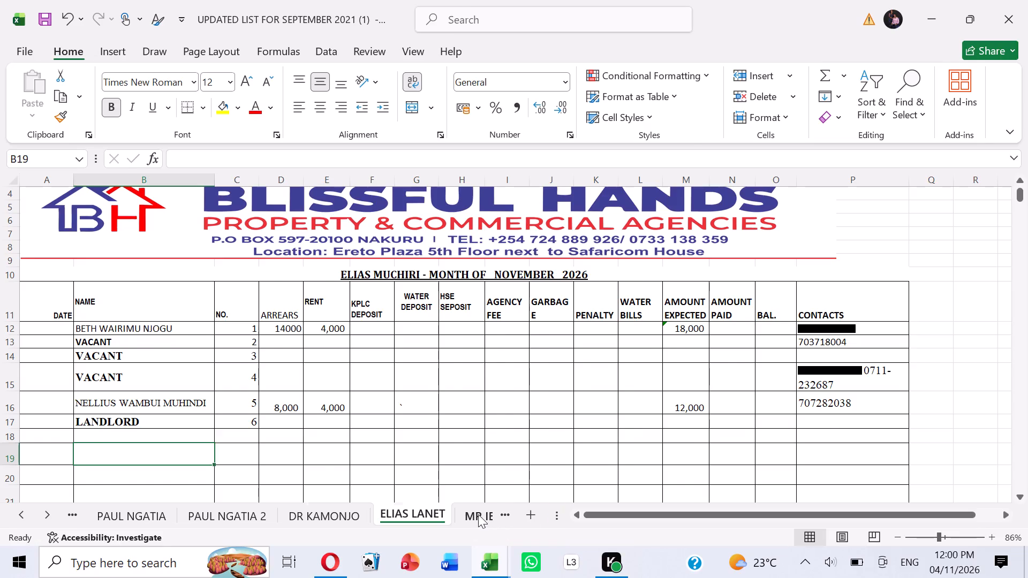
click(424, 472)
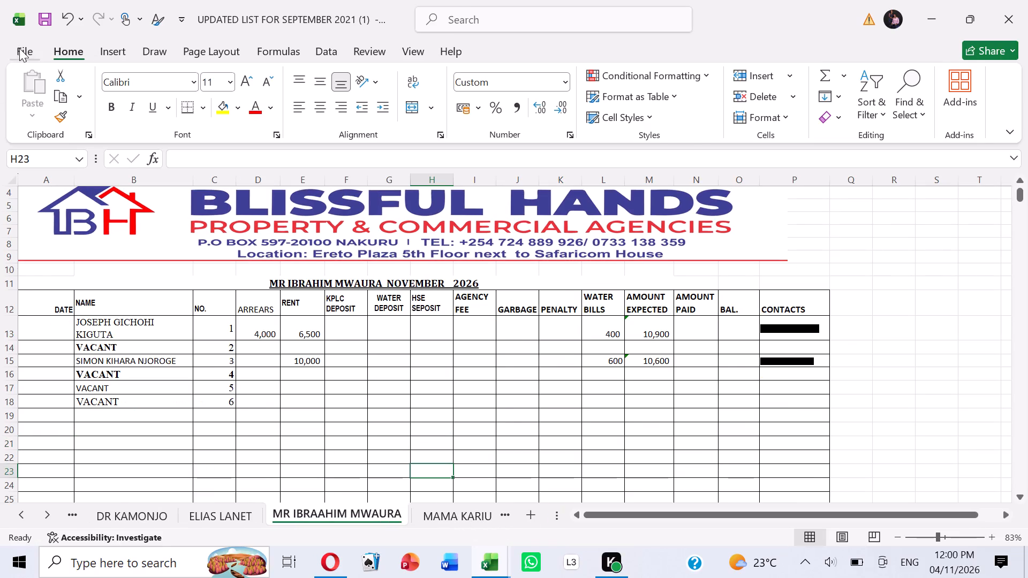
click(42, 19)
click(444, 510)
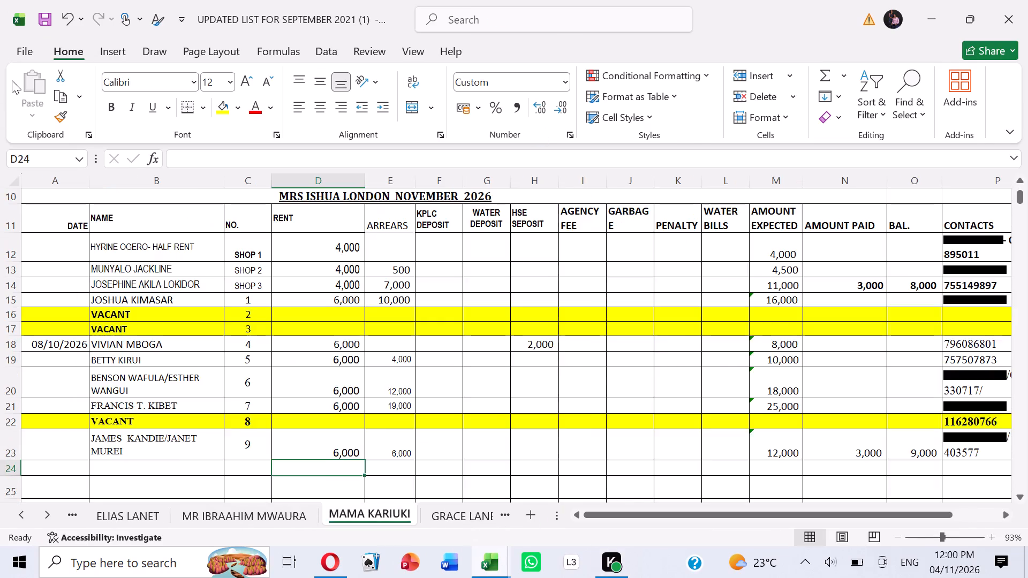
click(42, 19)
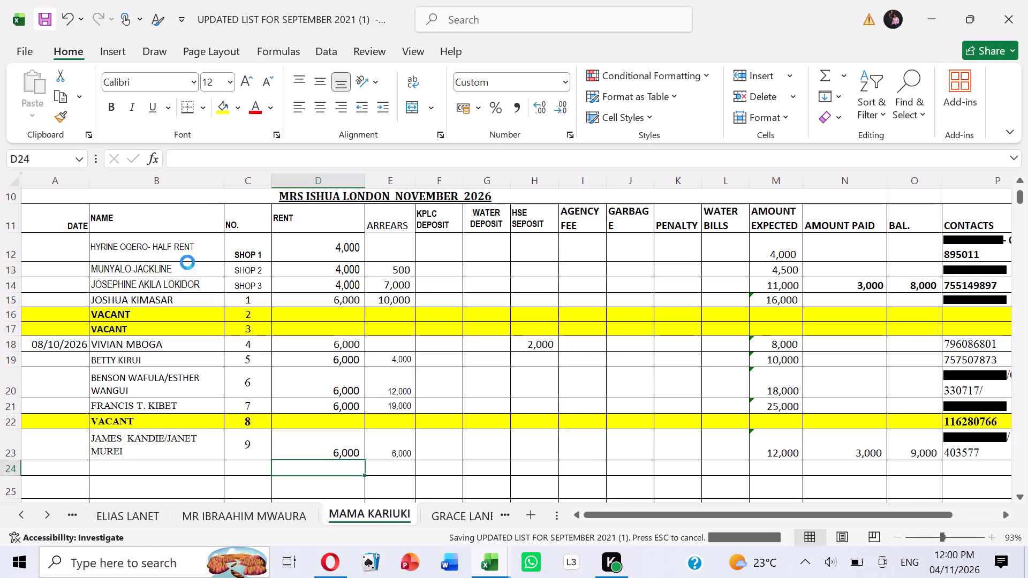
scroll(110, 358, up, 3)
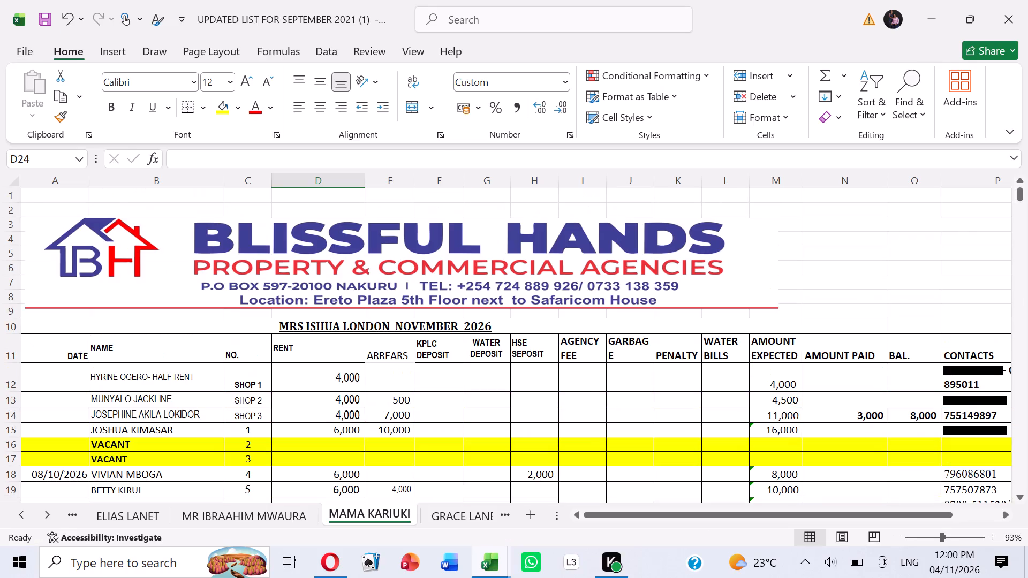
scroll(111, 363, up, 6)
scroll(86, 386, down, 3)
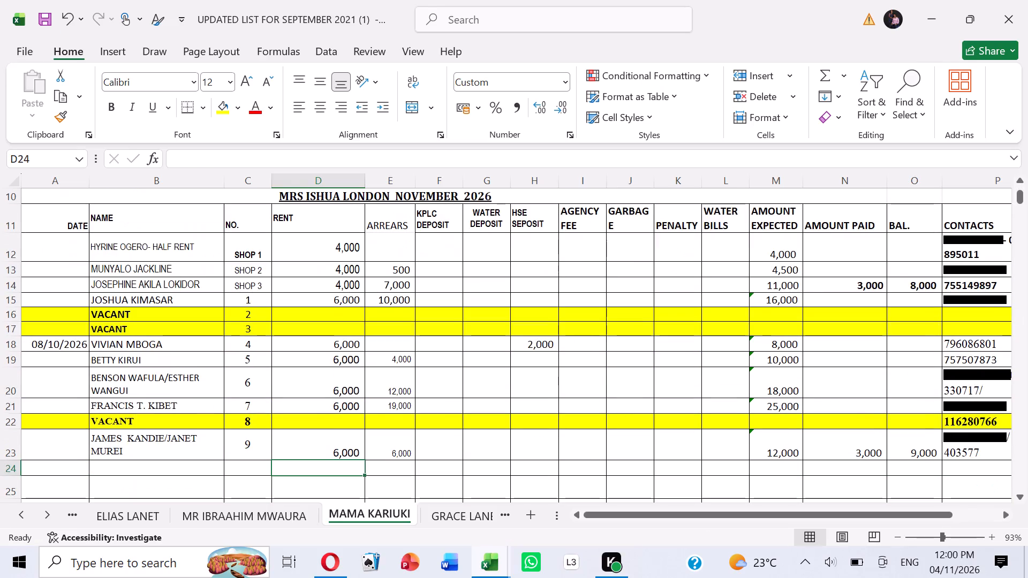
click(47, 340)
key(Delete)
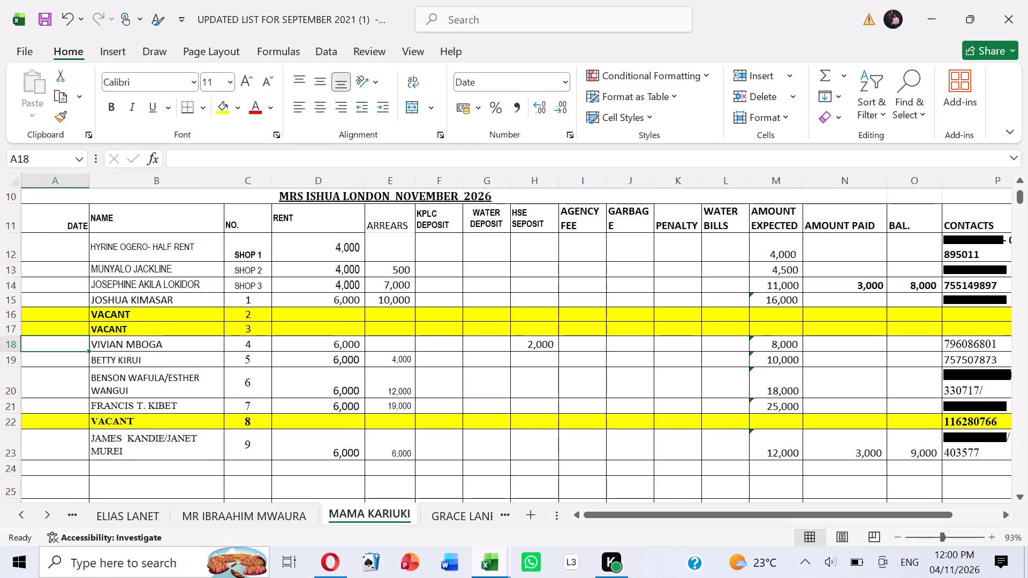
scroll(403, 414, down, 1)
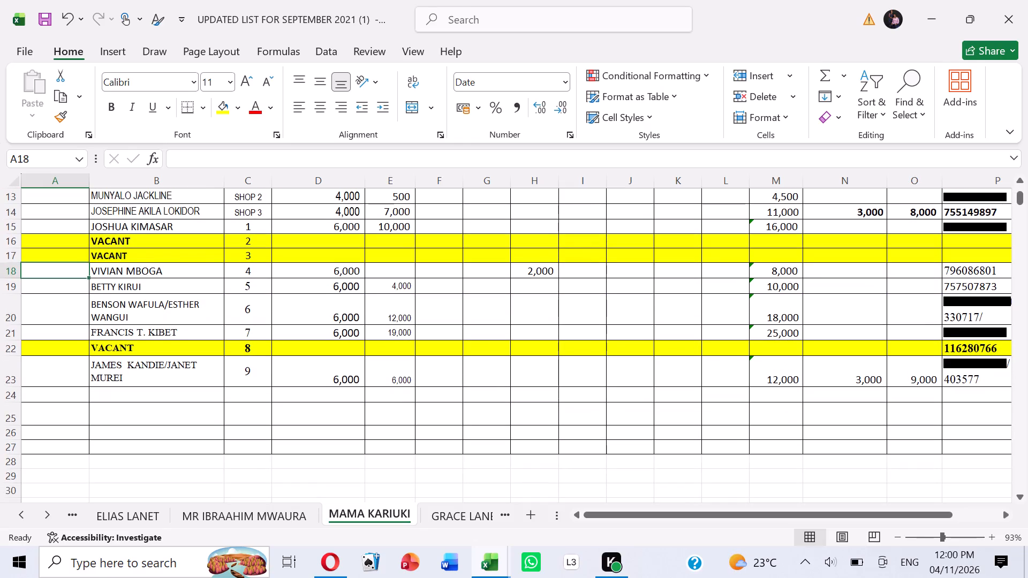
scroll(450, 461, down, 7)
scroll(504, 469, down, 2)
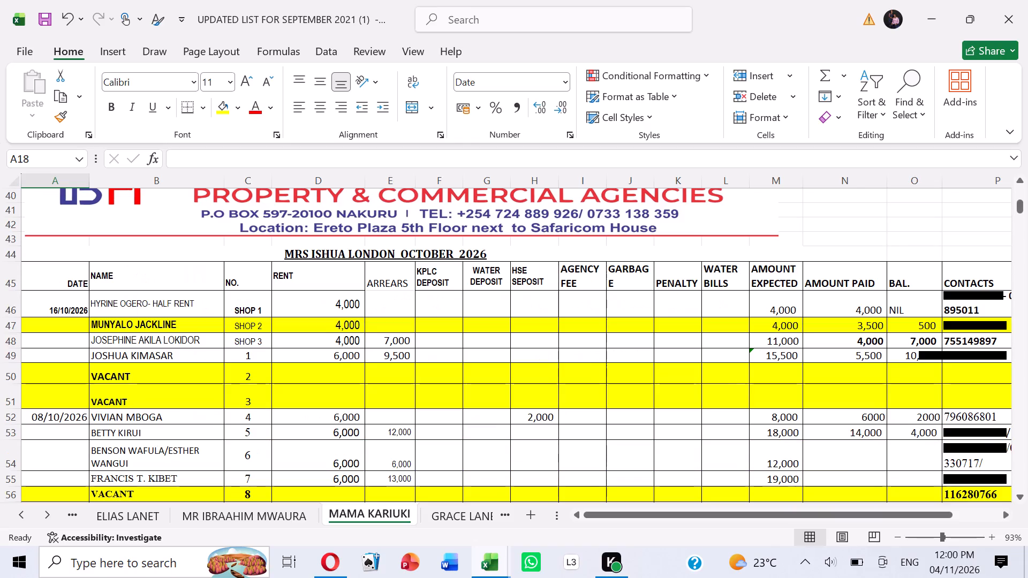
click(868, 345)
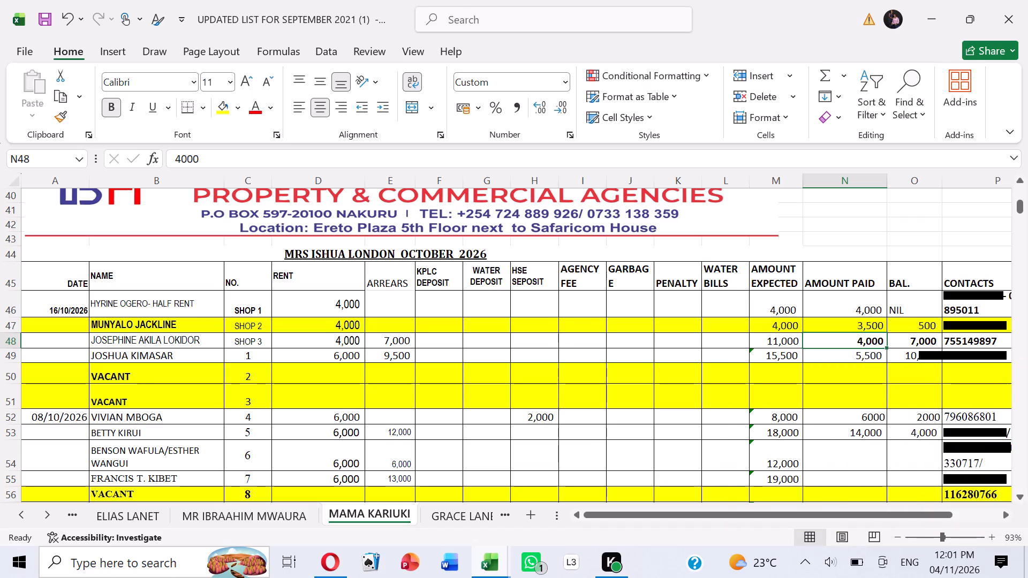
Switch to WhatsApp.
click(528, 566)
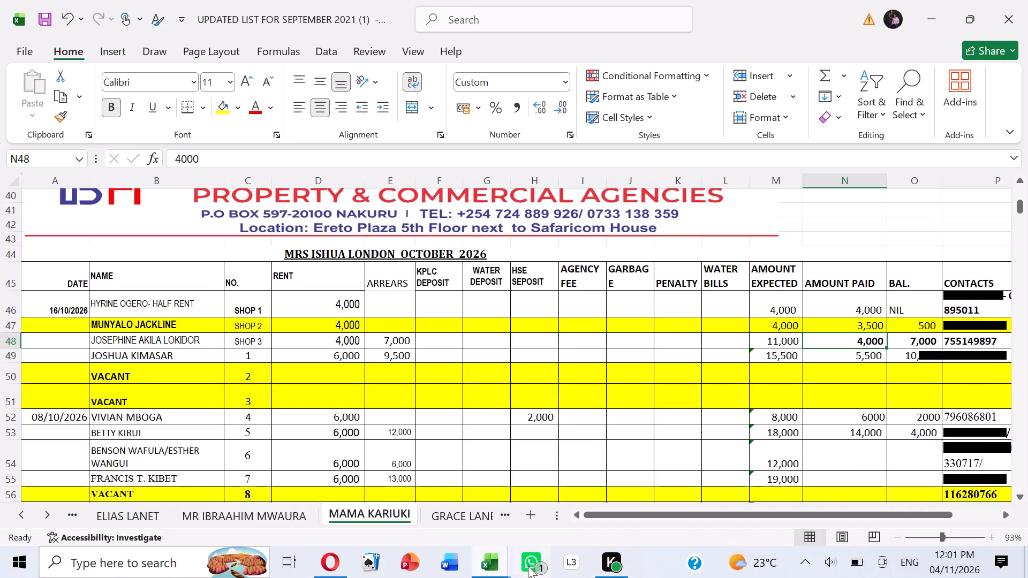
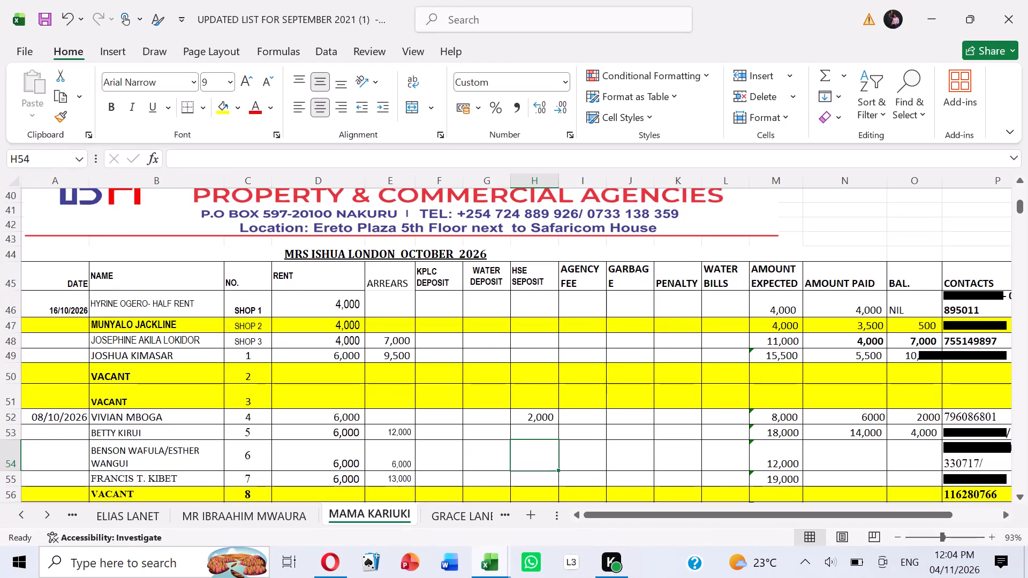
click(468, 518)
click(321, 519)
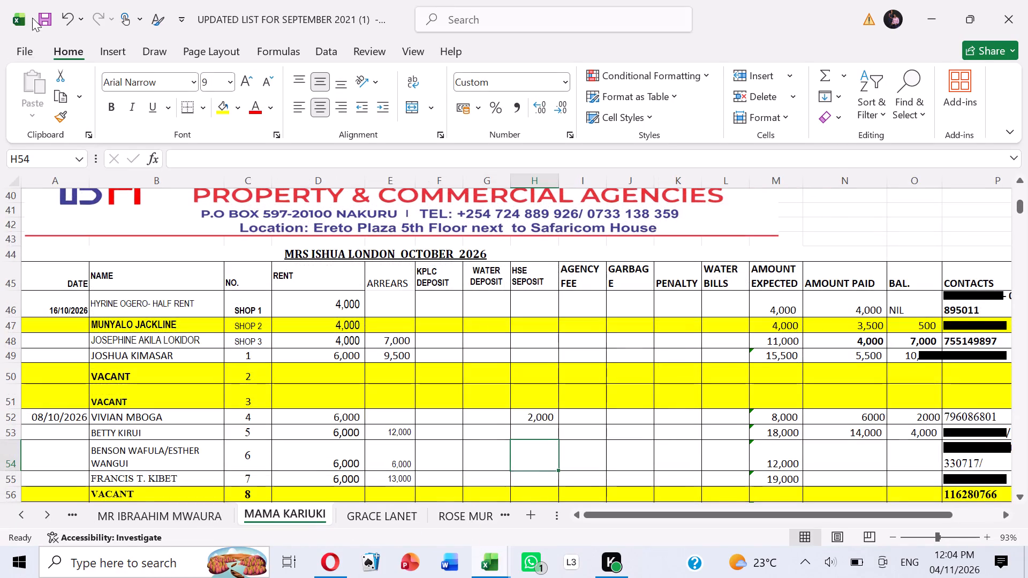
click(40, 22)
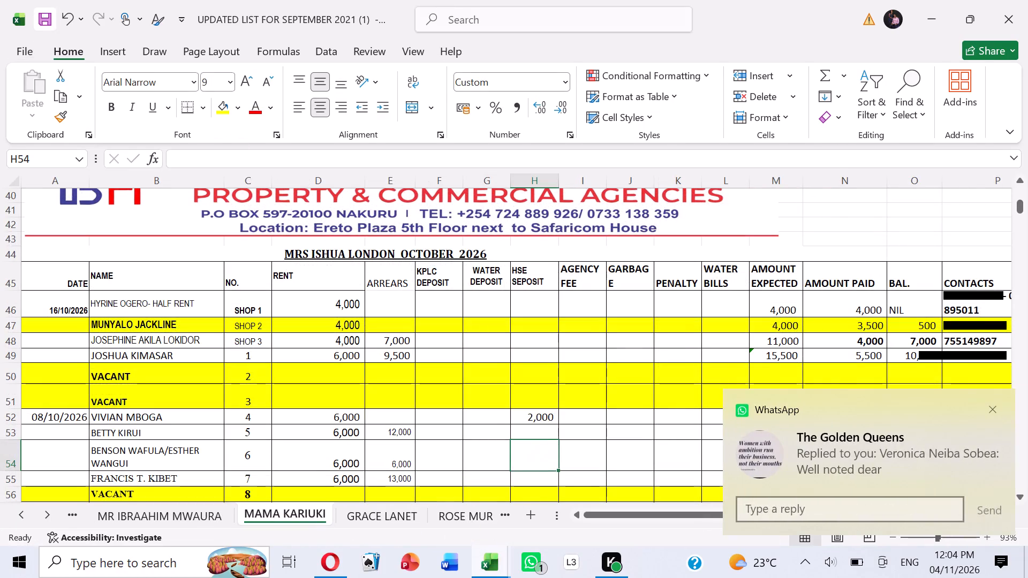
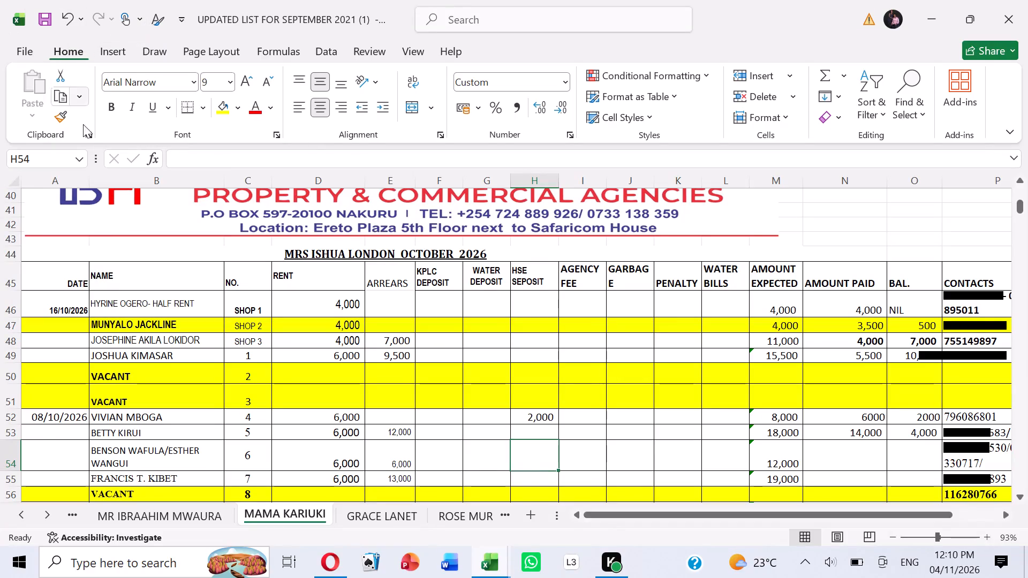
click(44, 18)
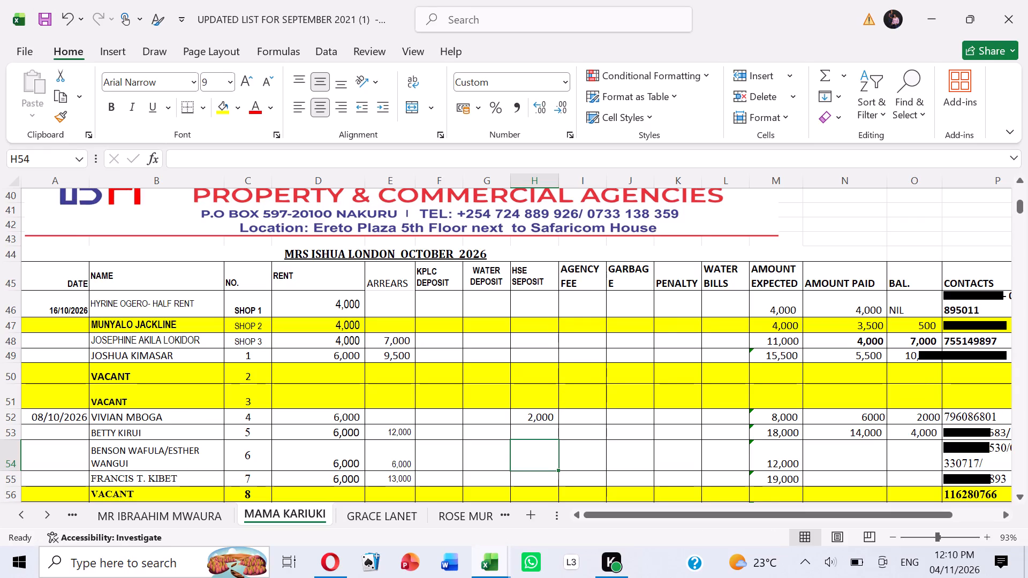
click(127, 517)
click(75, 459)
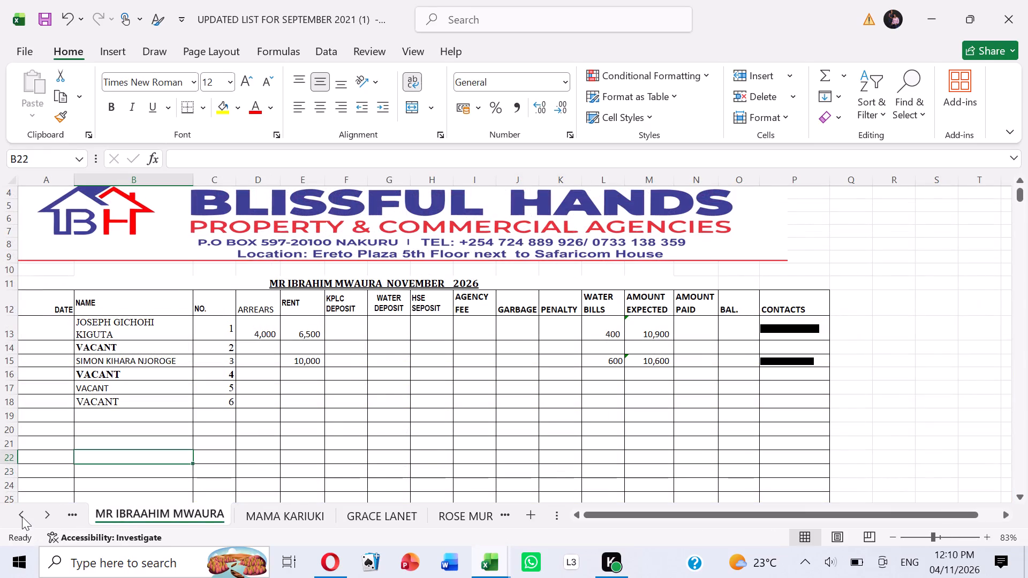
Go to the first landlord's sheet in the workbook and save the workbook.
click(22, 516)
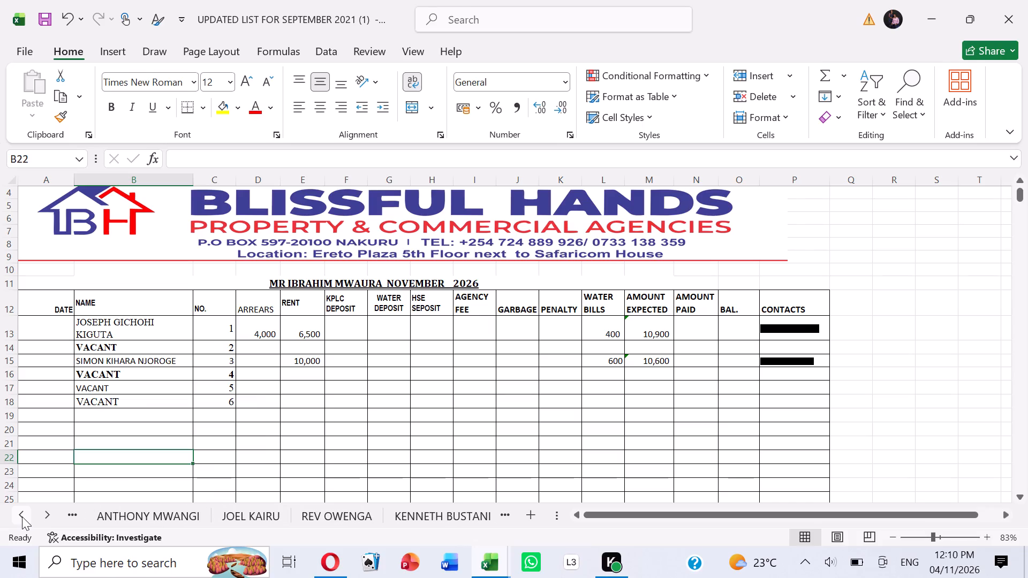
click(96, 516)
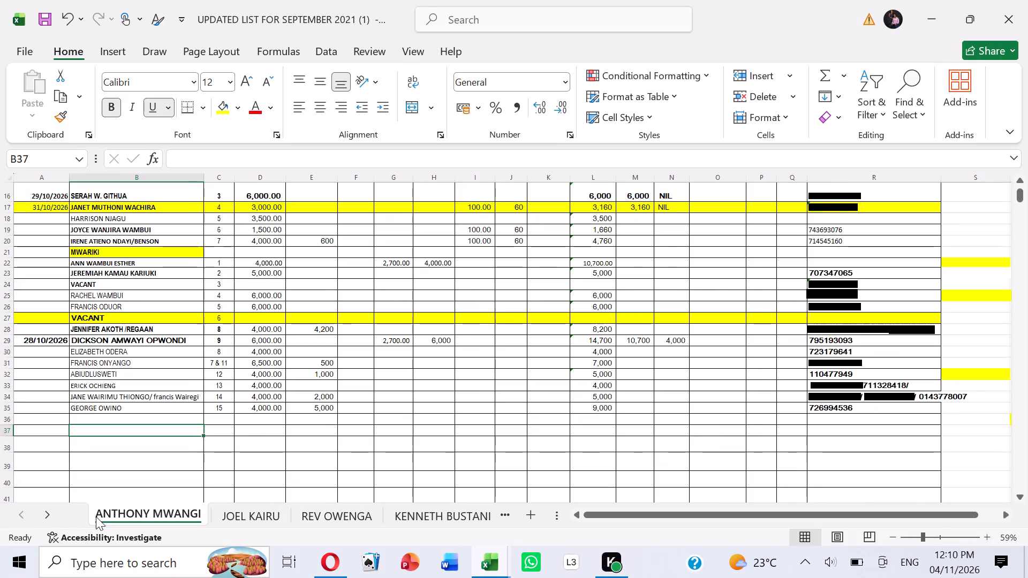
click(212, 477)
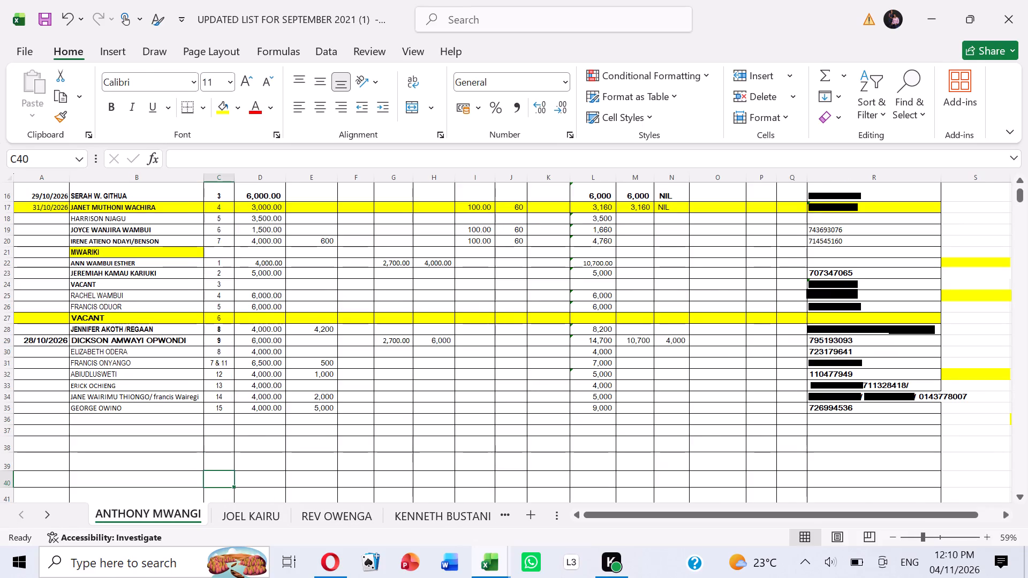
key(ctrl+s)
key(ctrl+s)
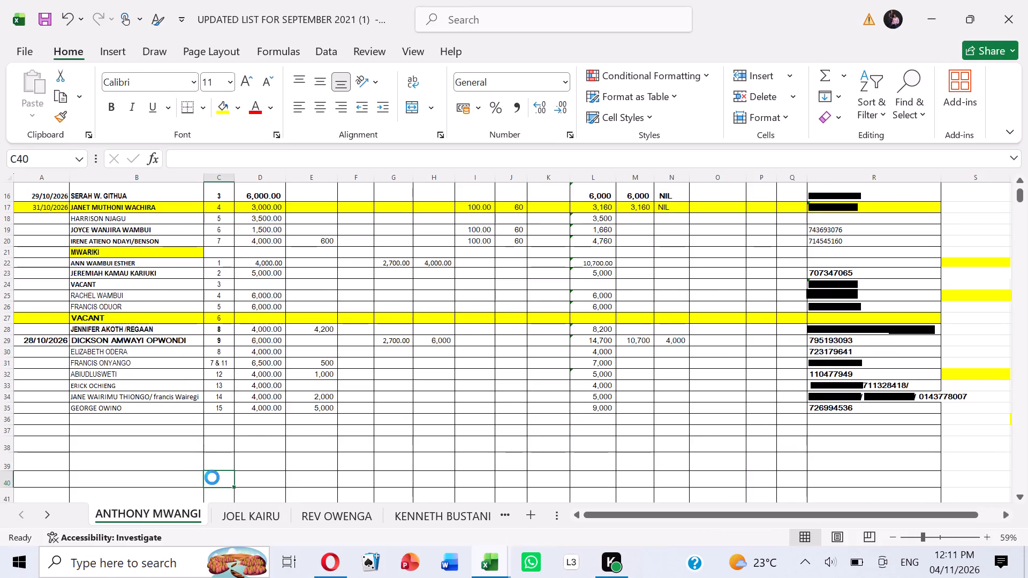
key(ctrl+s)
key(ctrl+s)
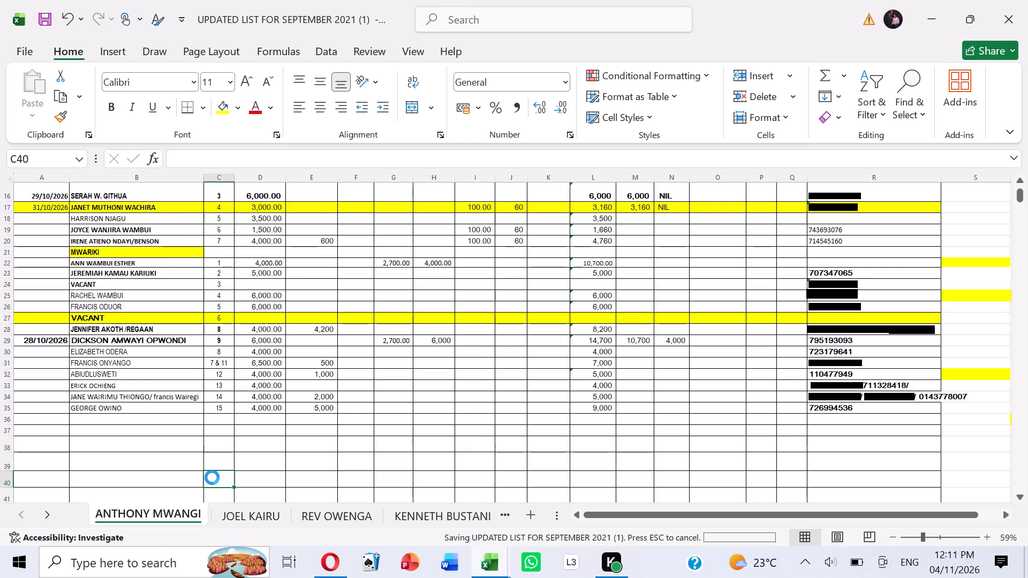
key(ctrl+s)
key(ctrl+s)
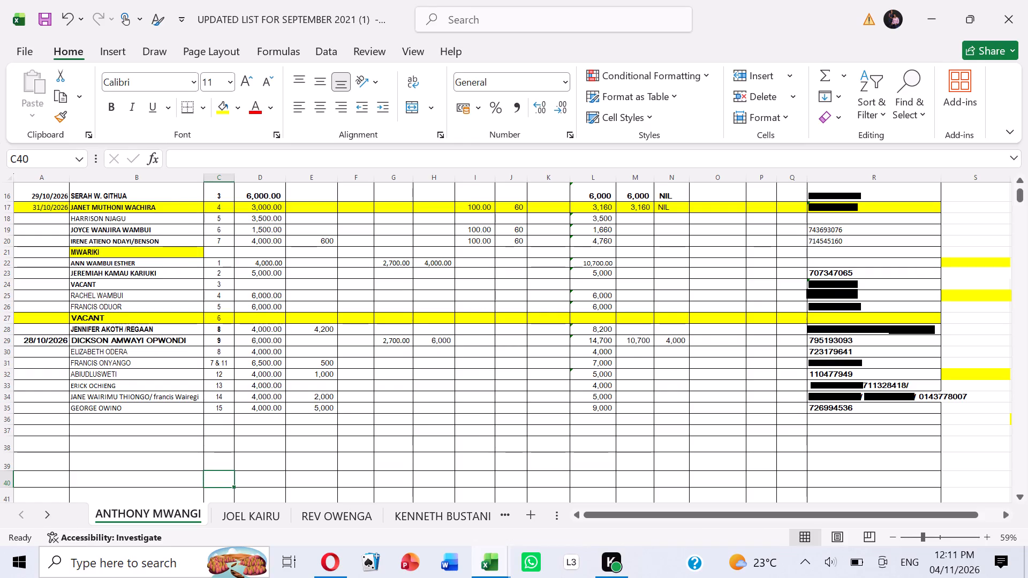
Save the workbook again while staying on the first landlord's sheet.
click(47, 18)
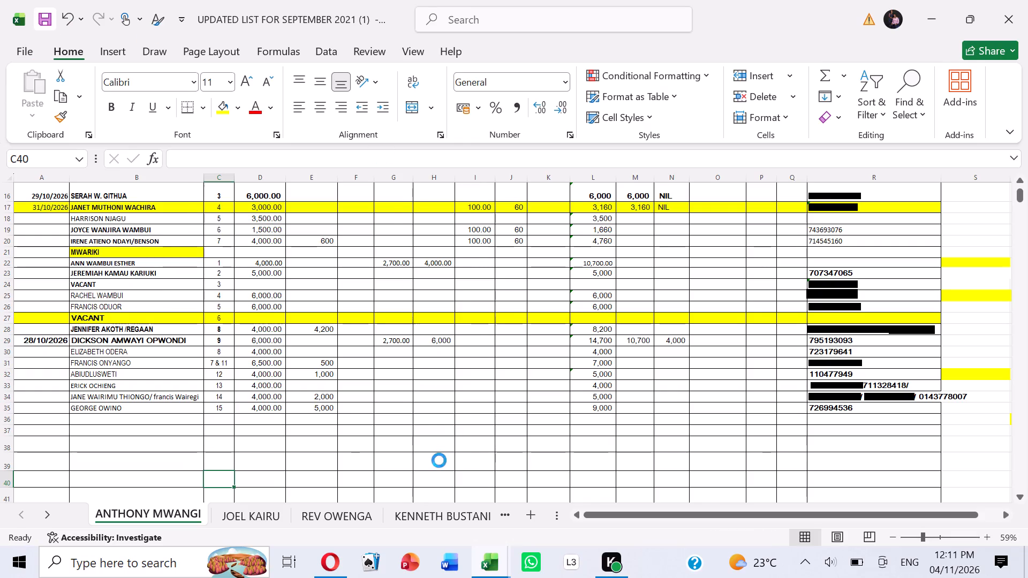
click(439, 460)
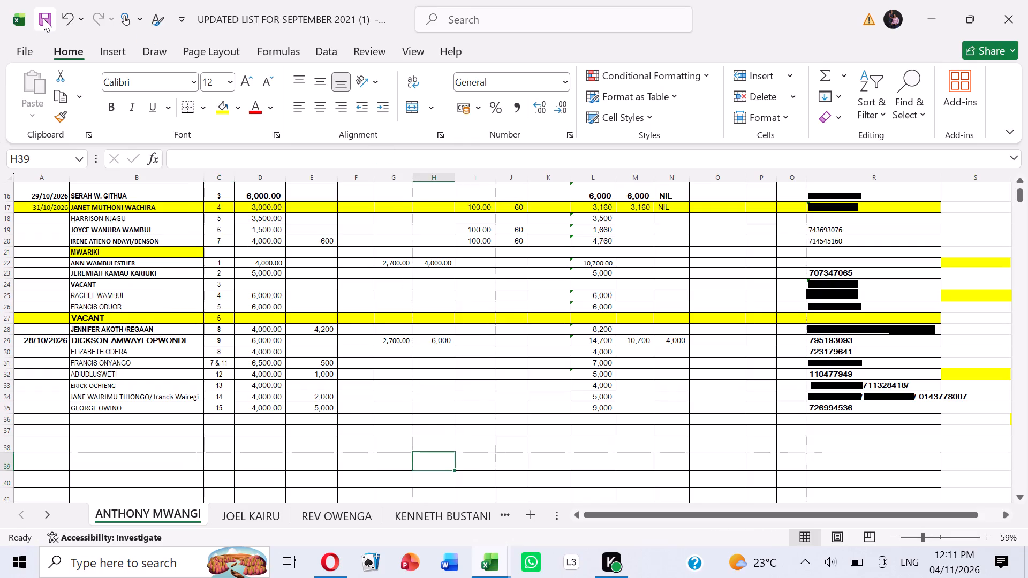
click(43, 18)
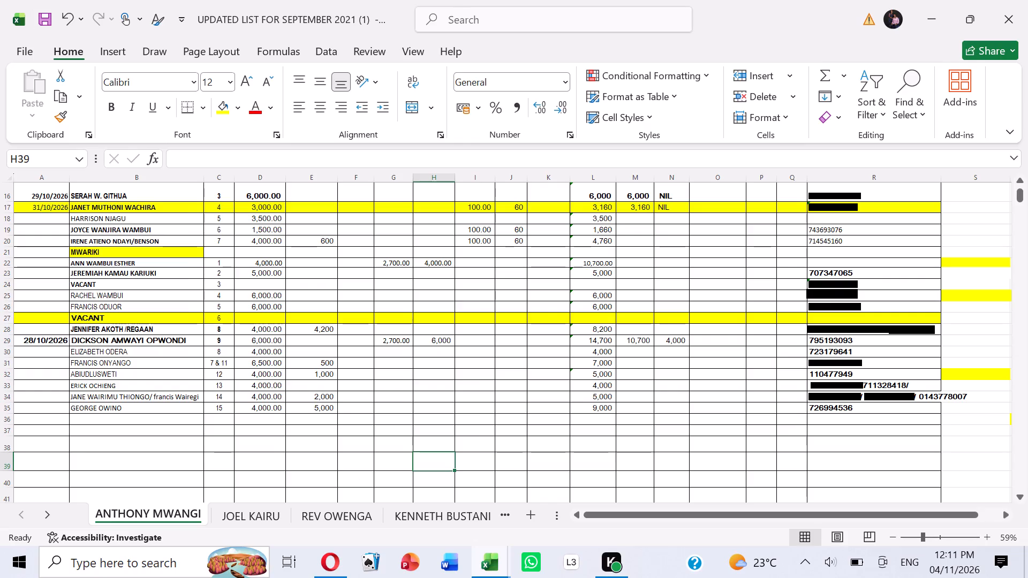
click(45, 19)
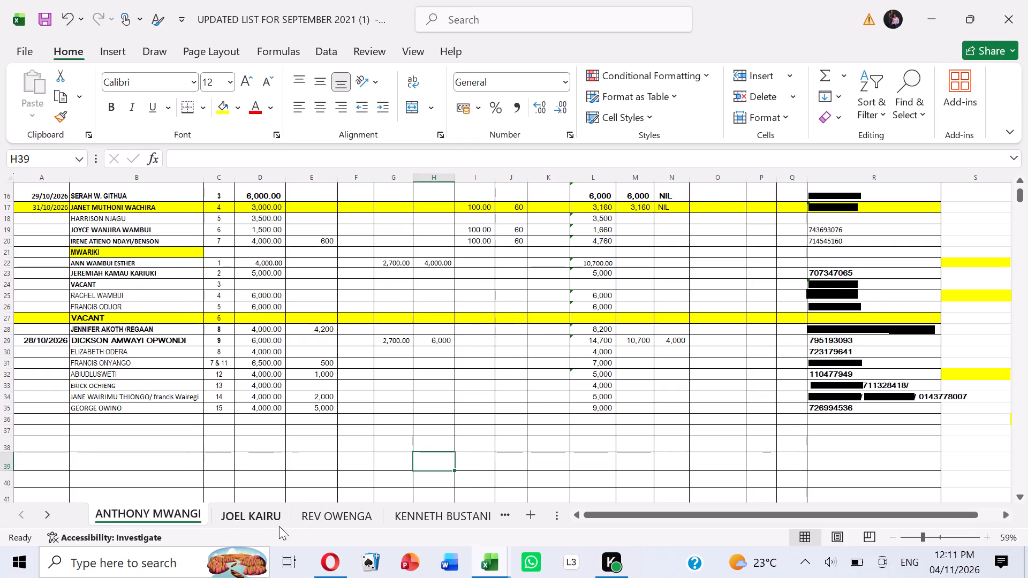
click(219, 474)
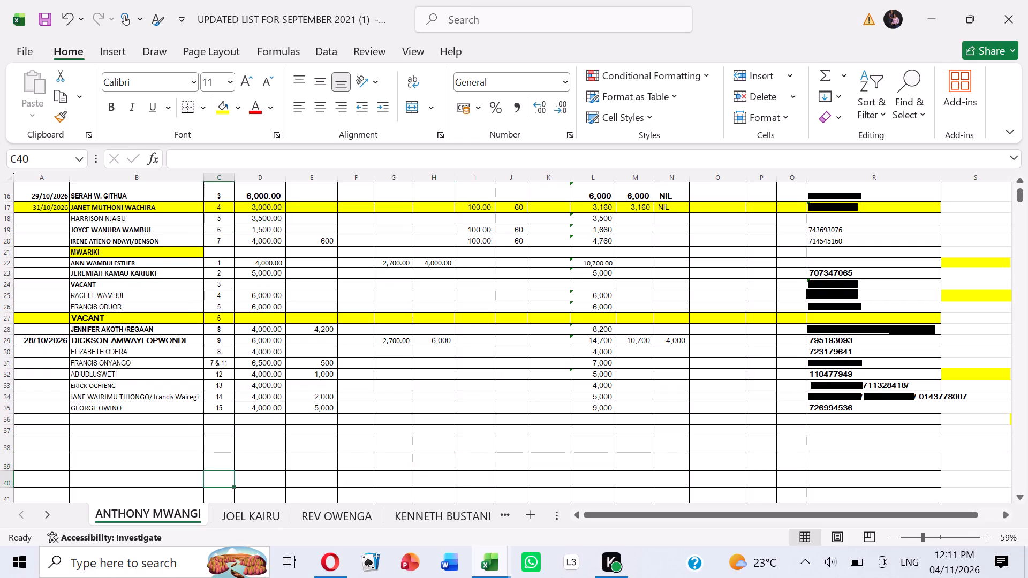
click(42, 18)
click(254, 480)
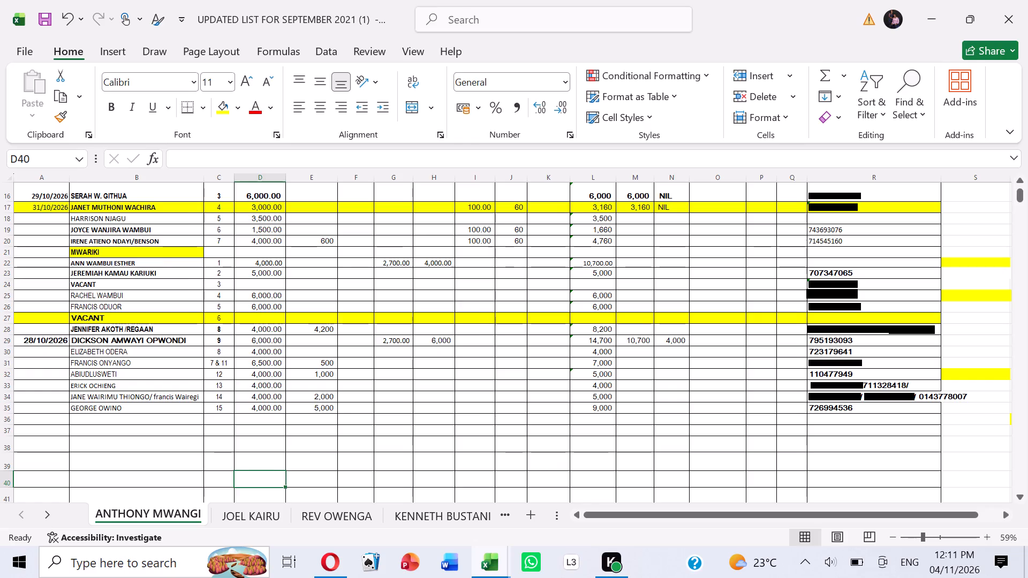
click(253, 457)
click(42, 20)
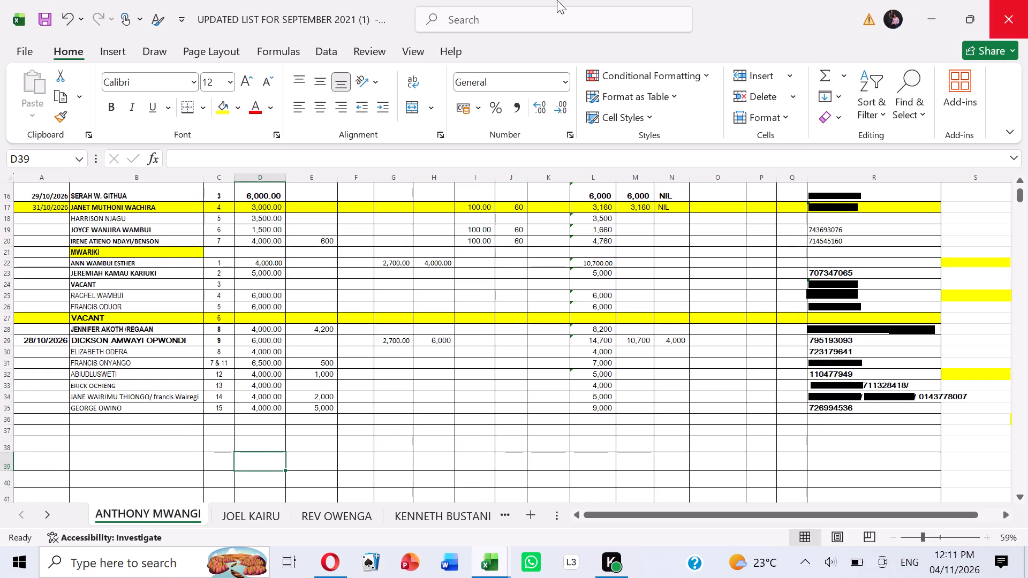
click(41, 17)
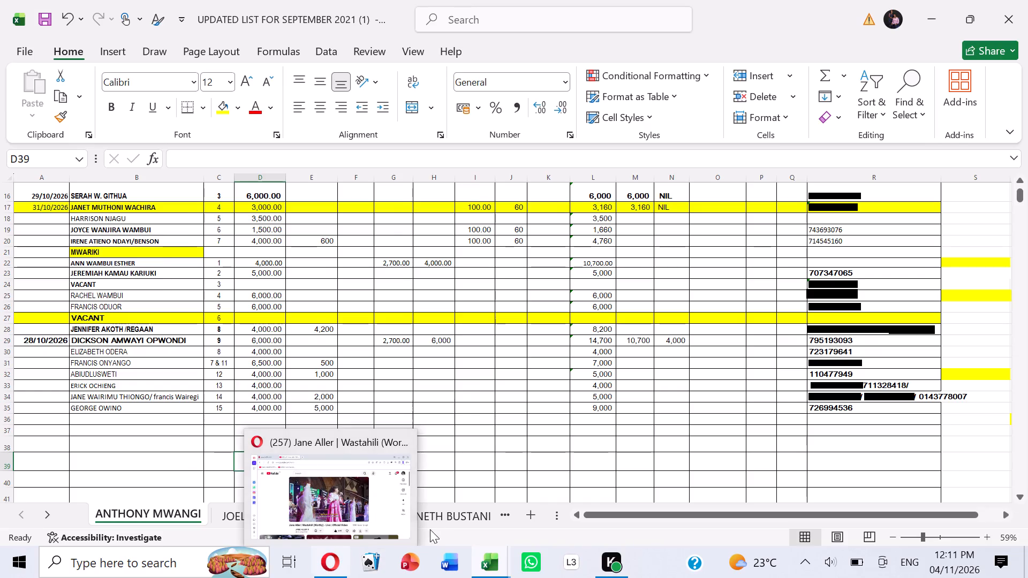
click(523, 463)
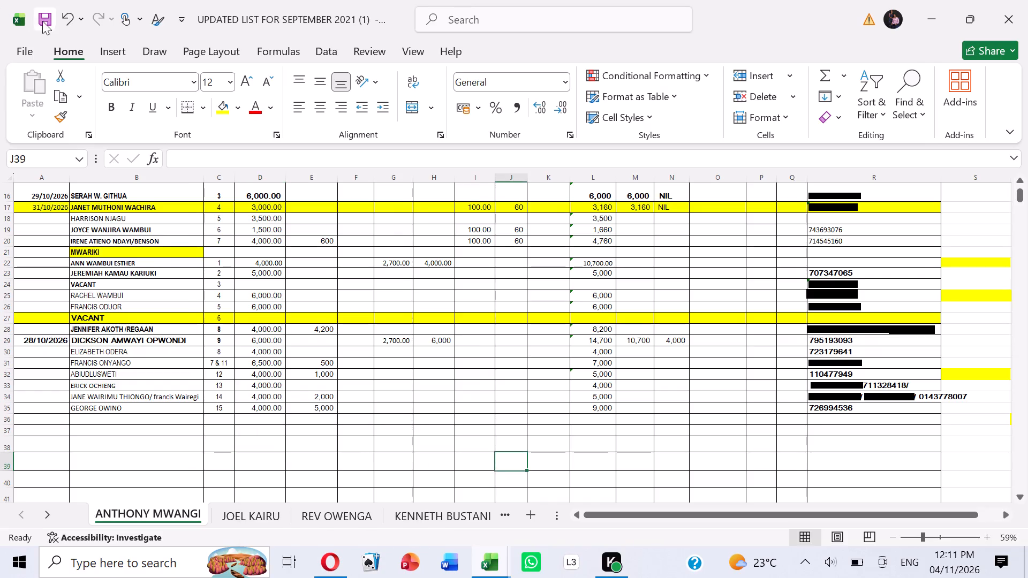
click(43, 21)
click(385, 466)
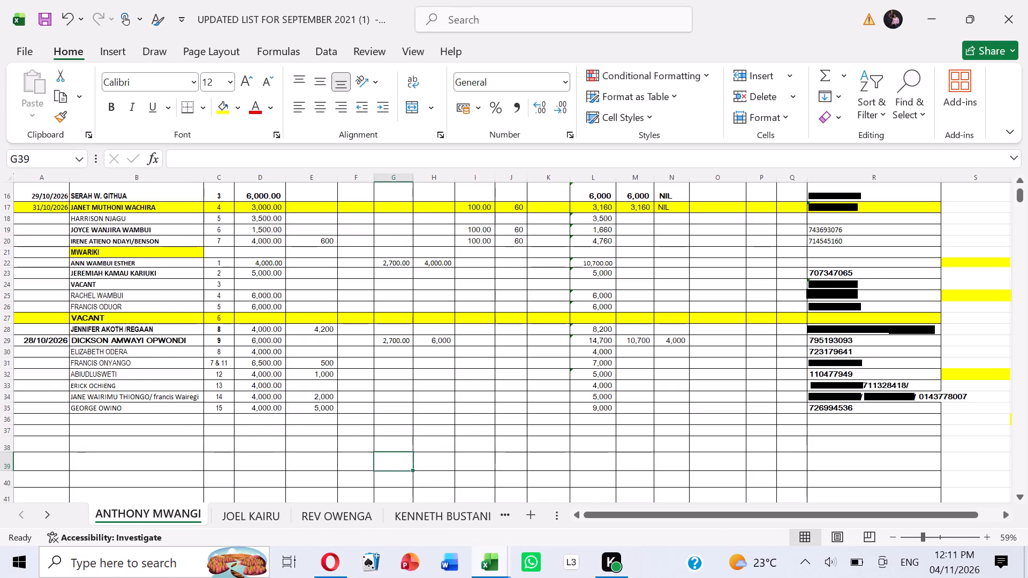
click(46, 21)
Go to the workbook's second landlord sheet, which holds the Kanu Street tenants.
click(270, 515)
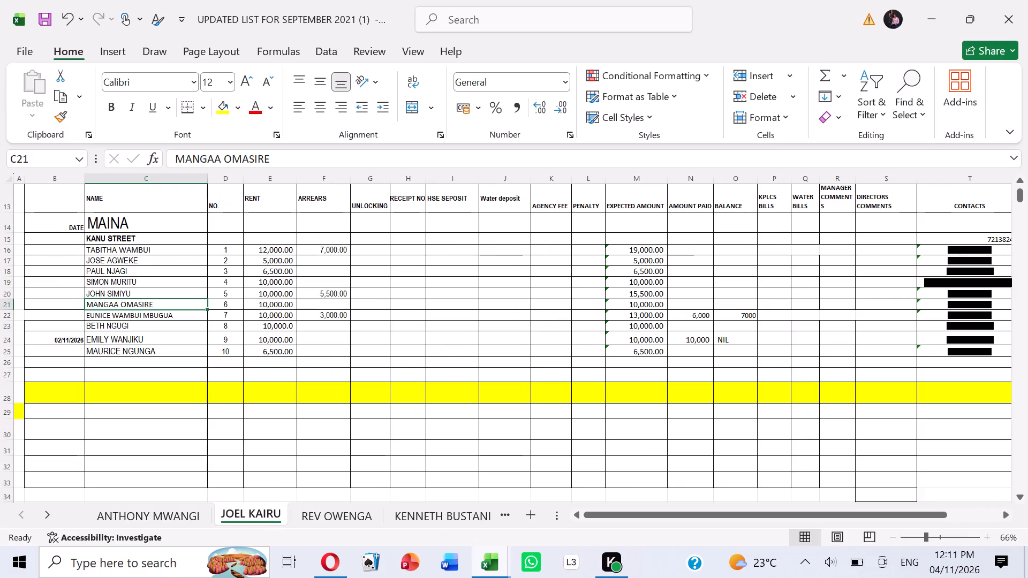
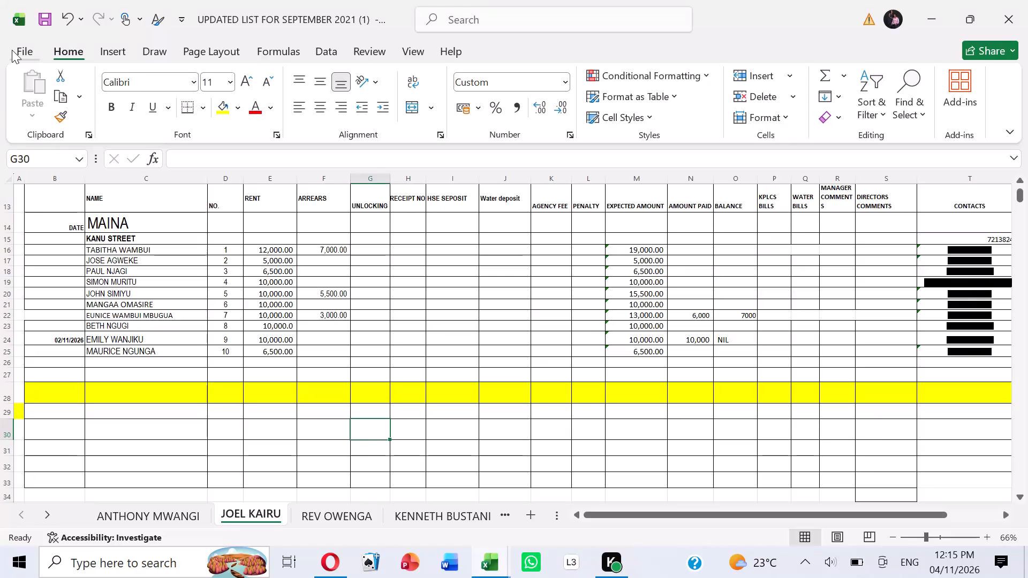
Save the workbook while on the second landlord's sheet with the Kanu Street tenants.
click(48, 20)
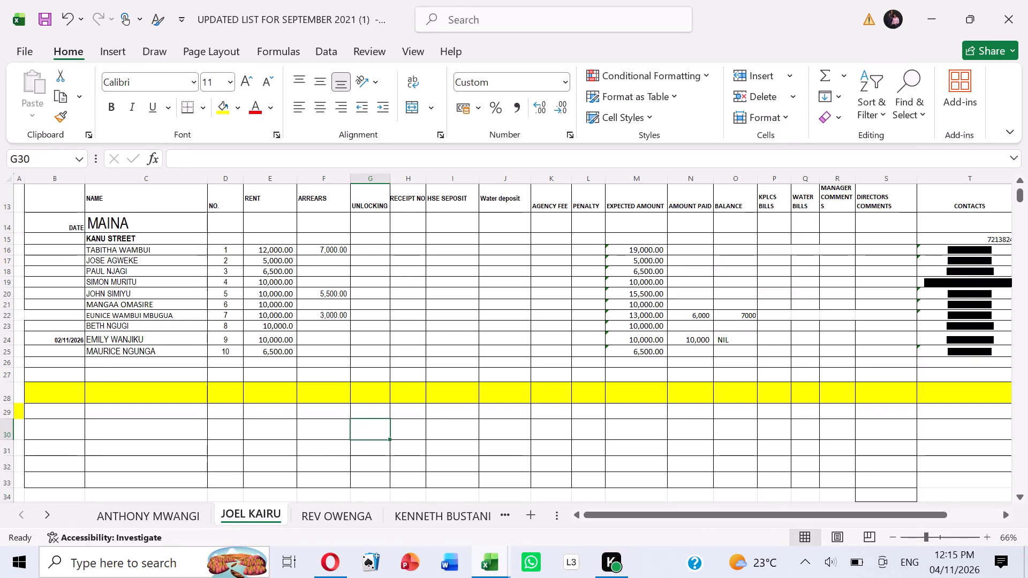
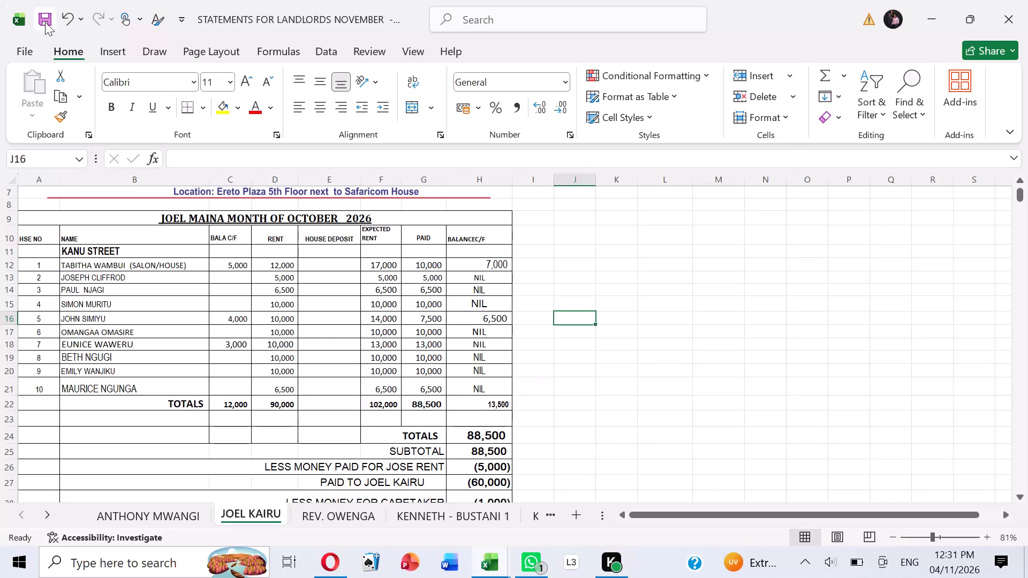
Save the landlords' statements workbook again while staying on the second landlord's sheet with the Kanu Street tenants.
click(45, 21)
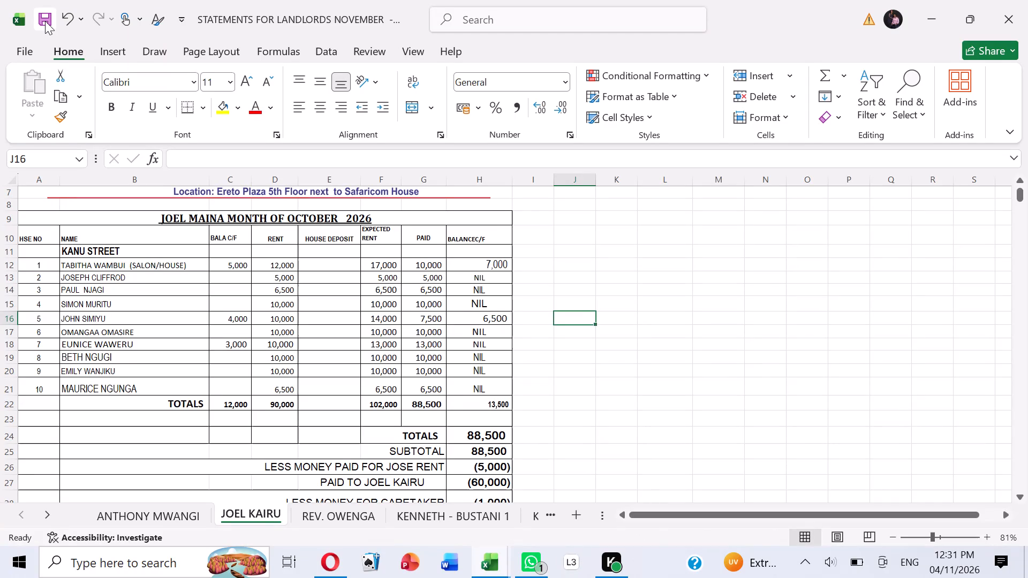
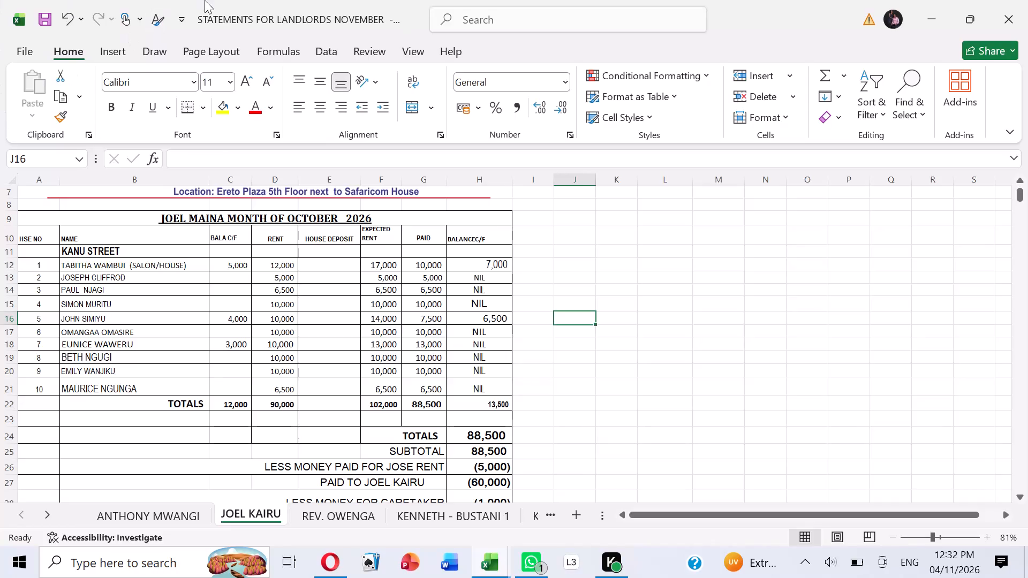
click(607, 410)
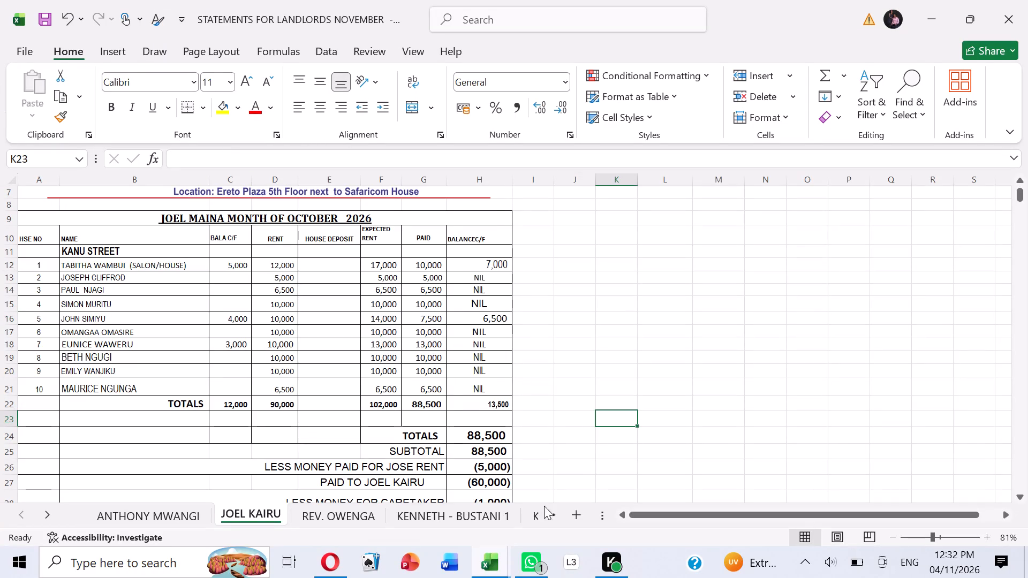
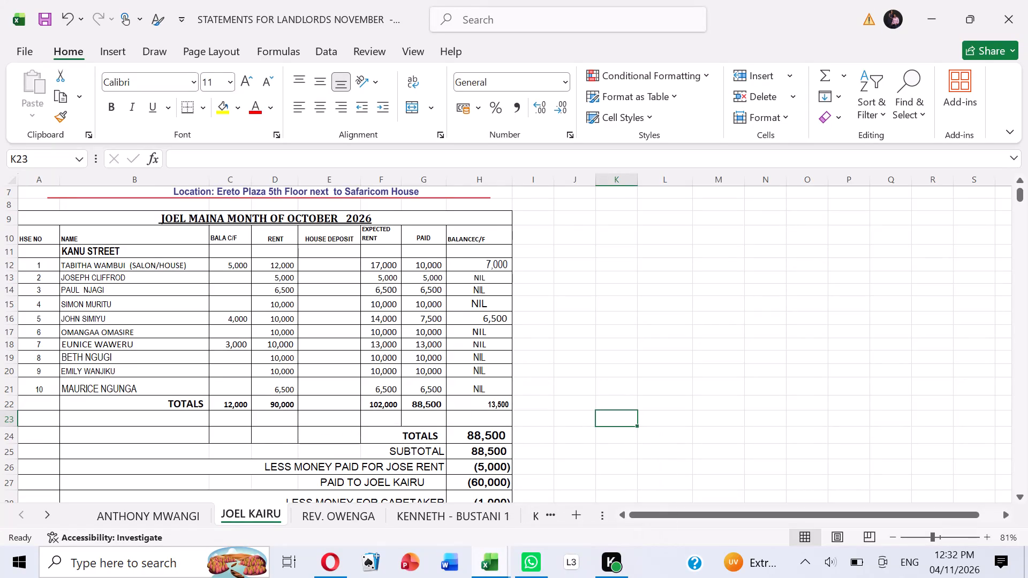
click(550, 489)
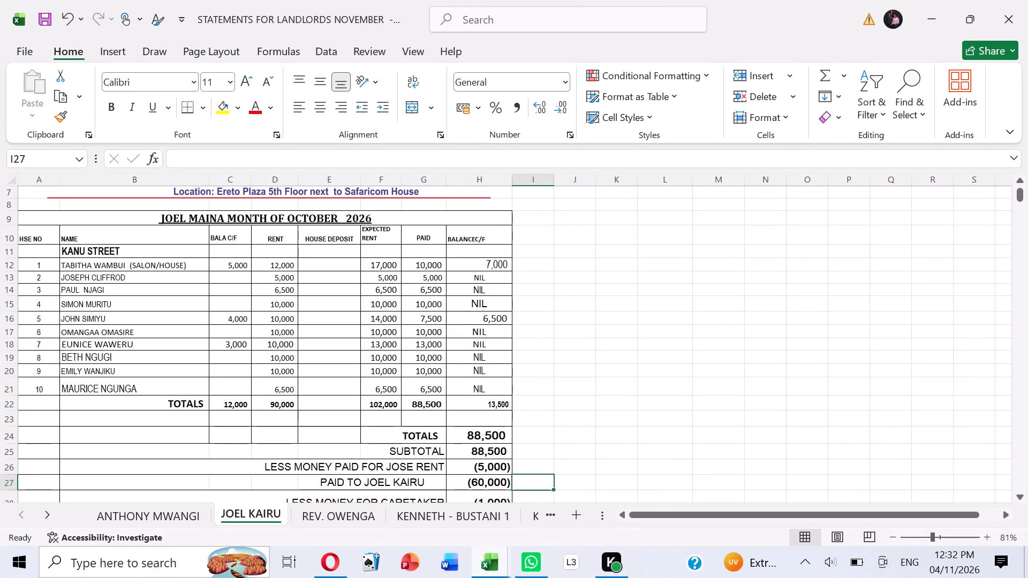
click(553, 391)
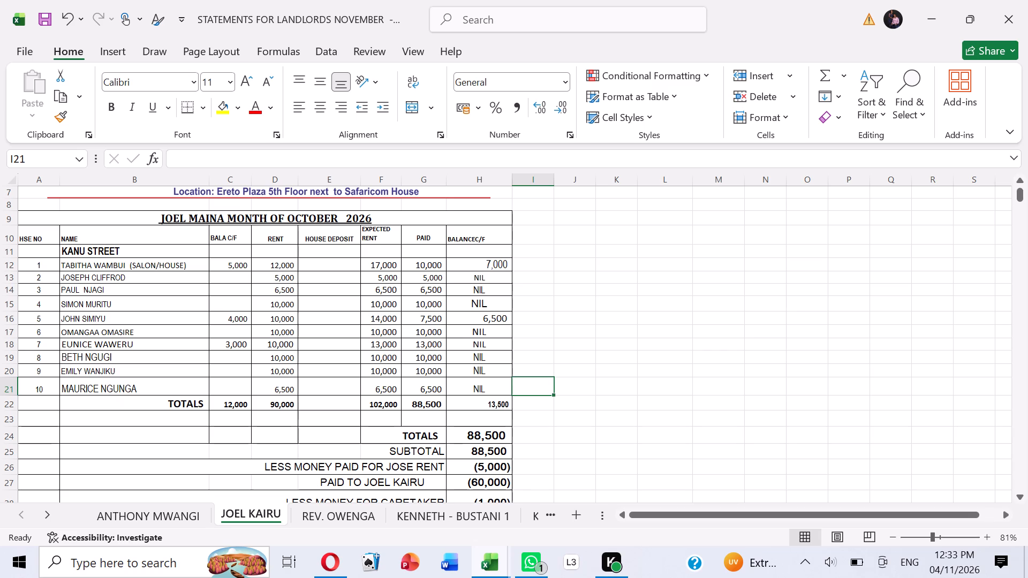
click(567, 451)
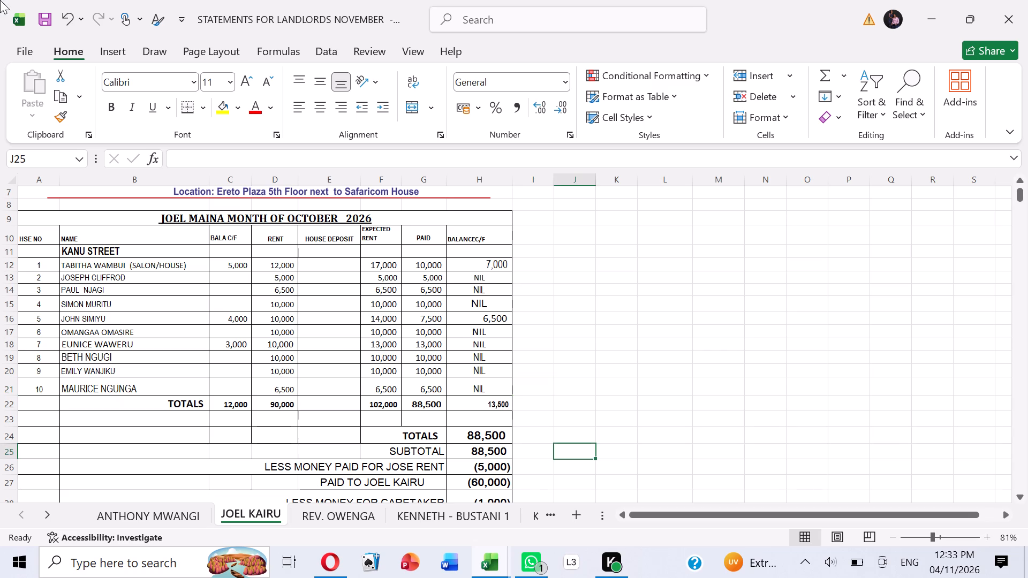
Save the landlords' statements workbook again while staying on the Kanu Street tenants' sheet.
click(41, 24)
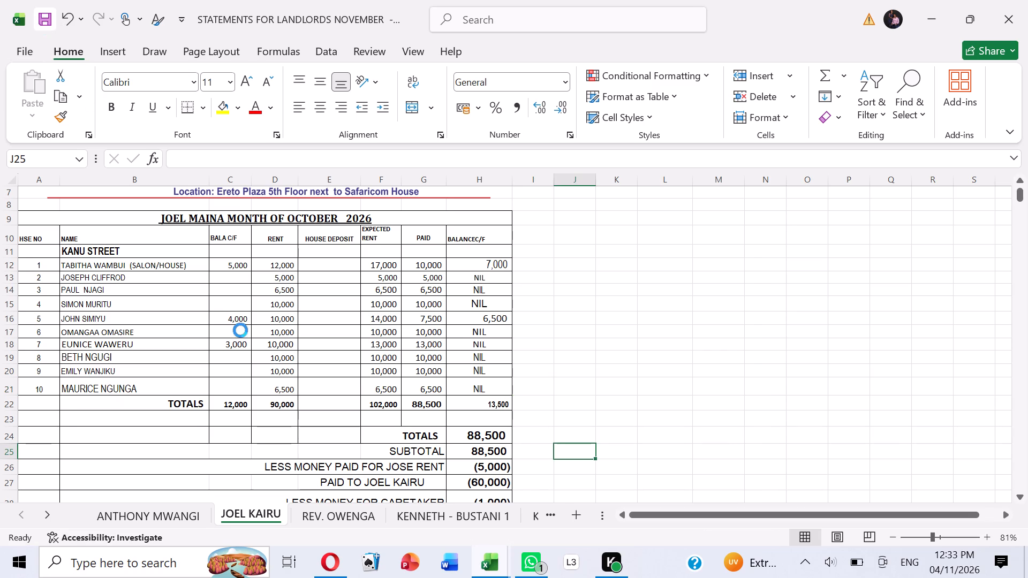
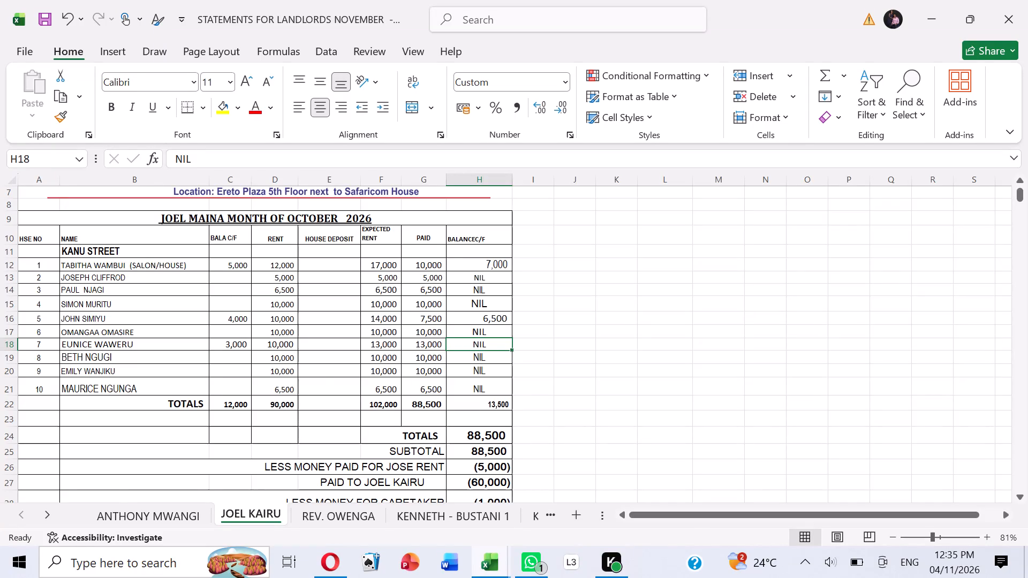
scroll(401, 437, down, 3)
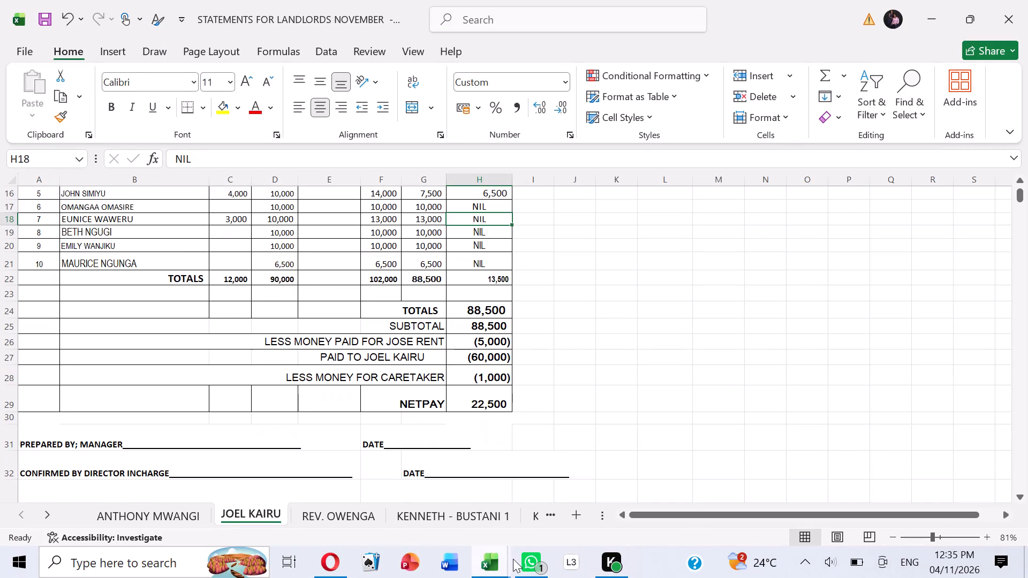
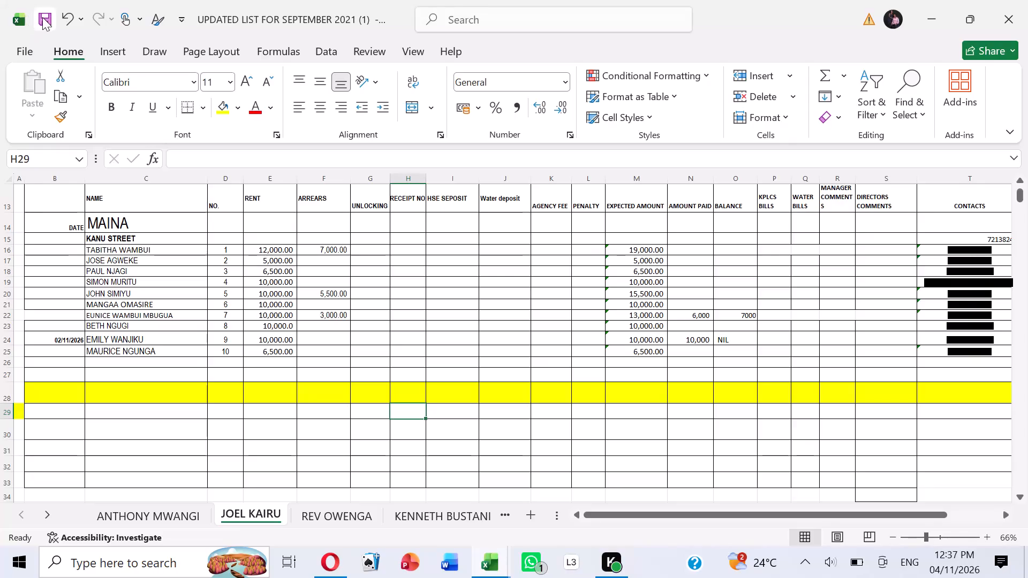
click(42, 17)
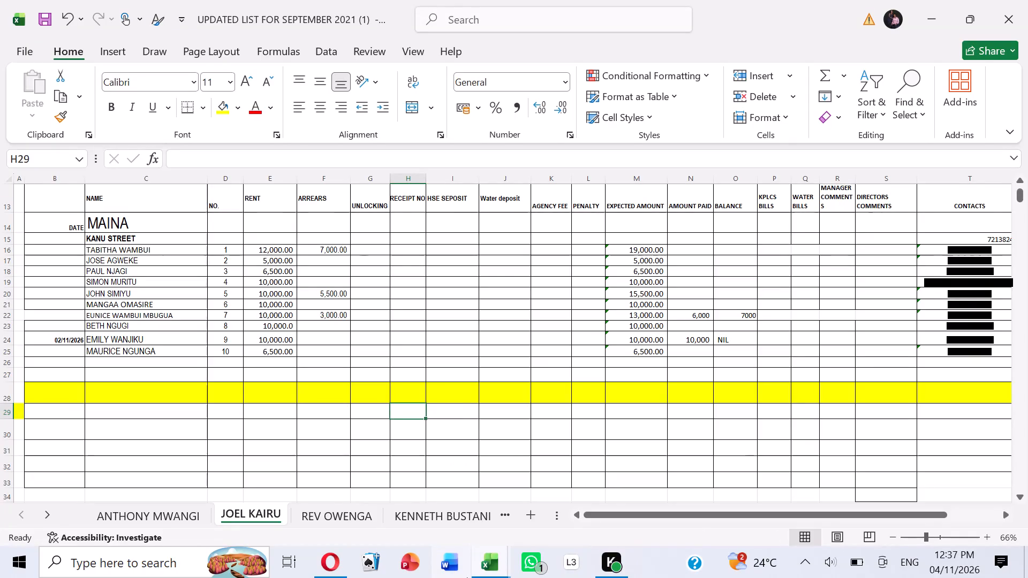
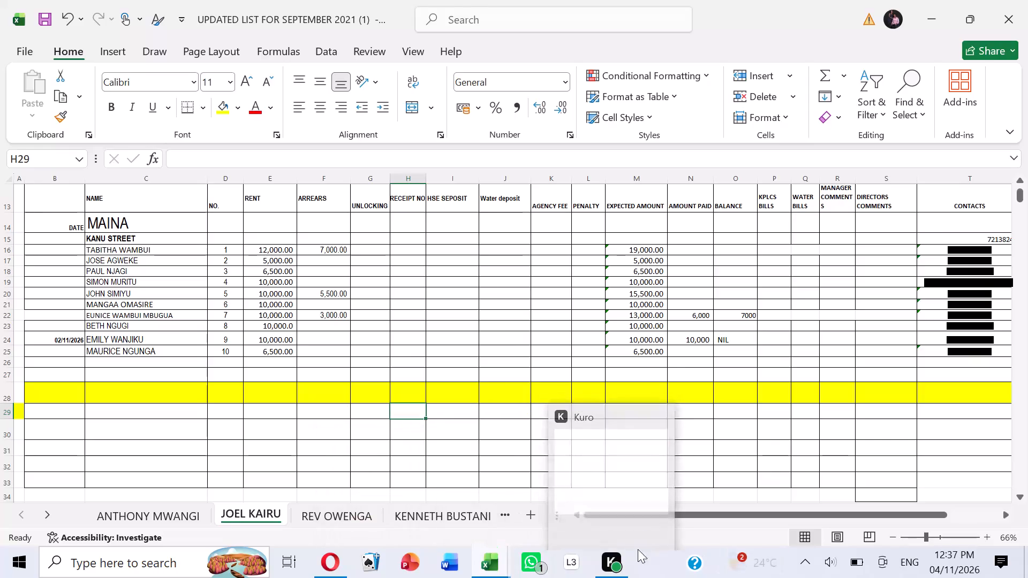
Save the workbook again while staying on the landlord's sheet with the Kanu Street tenants.
click(449, 448)
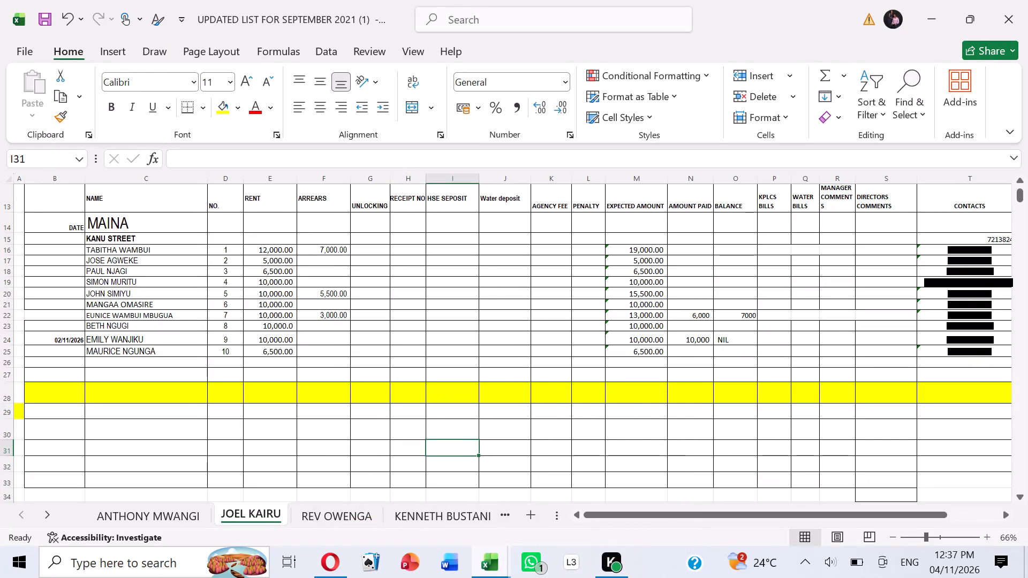
click(41, 22)
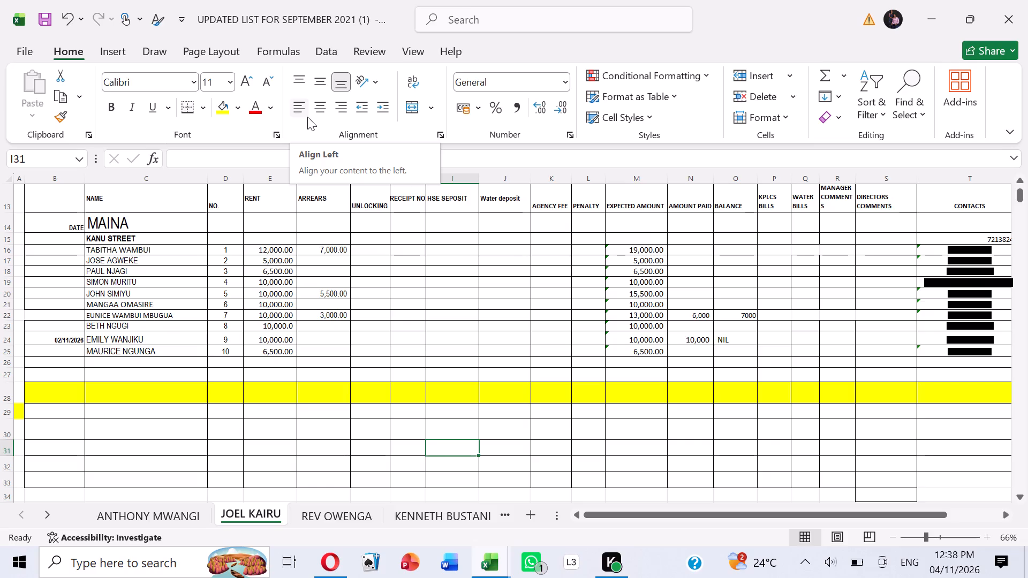
click(158, 427)
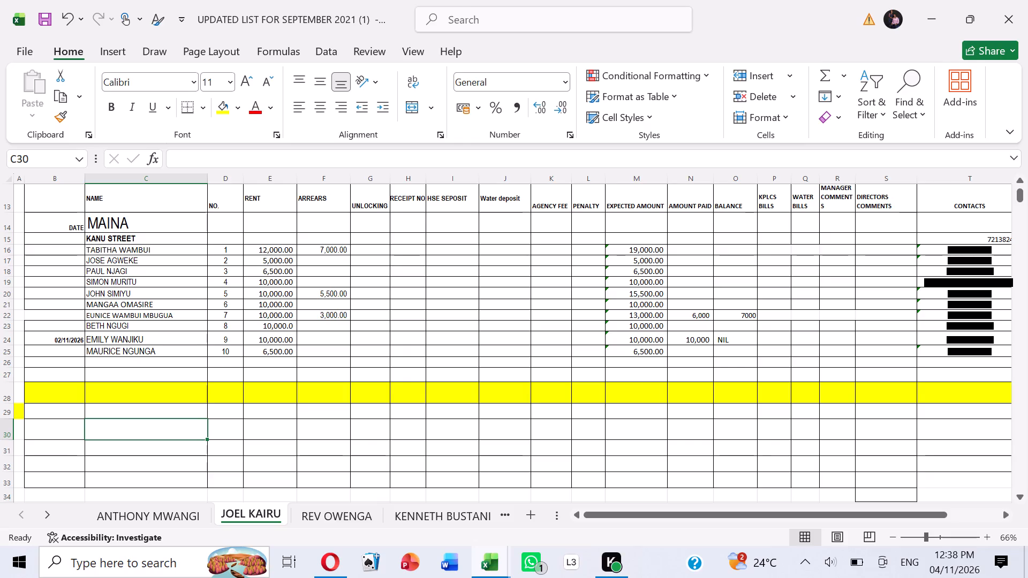
Switch to Opera and play the Elie Bahati Kinyarwanda and Swahili praise video on YouTube.
click(331, 563)
click(604, 350)
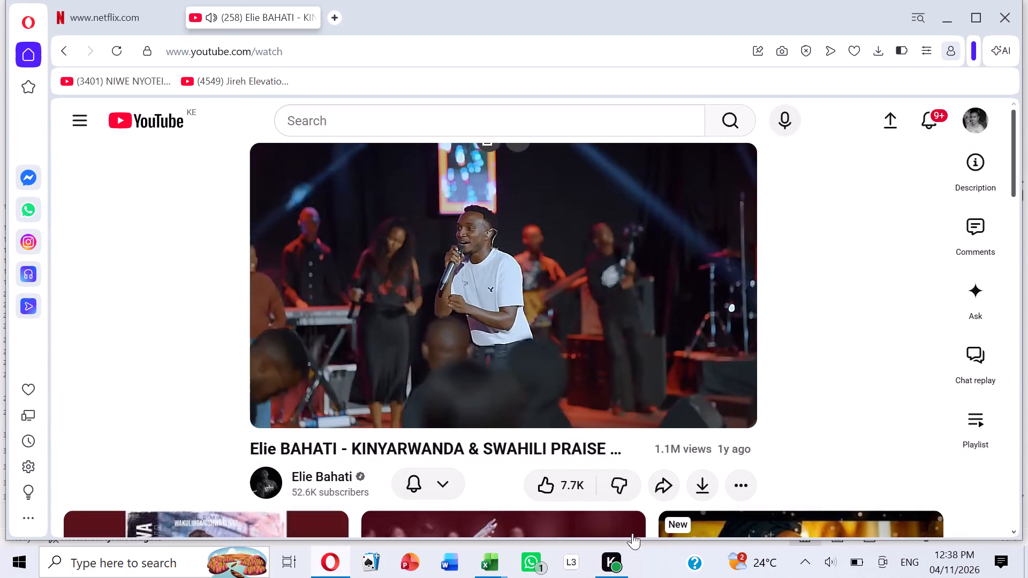
Switch to WhatsApp.
click(533, 569)
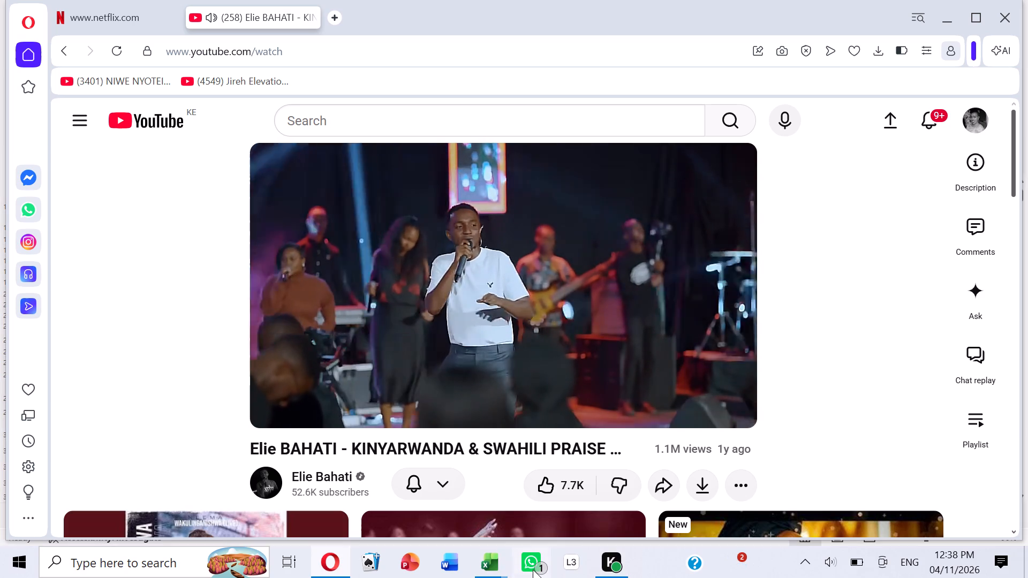
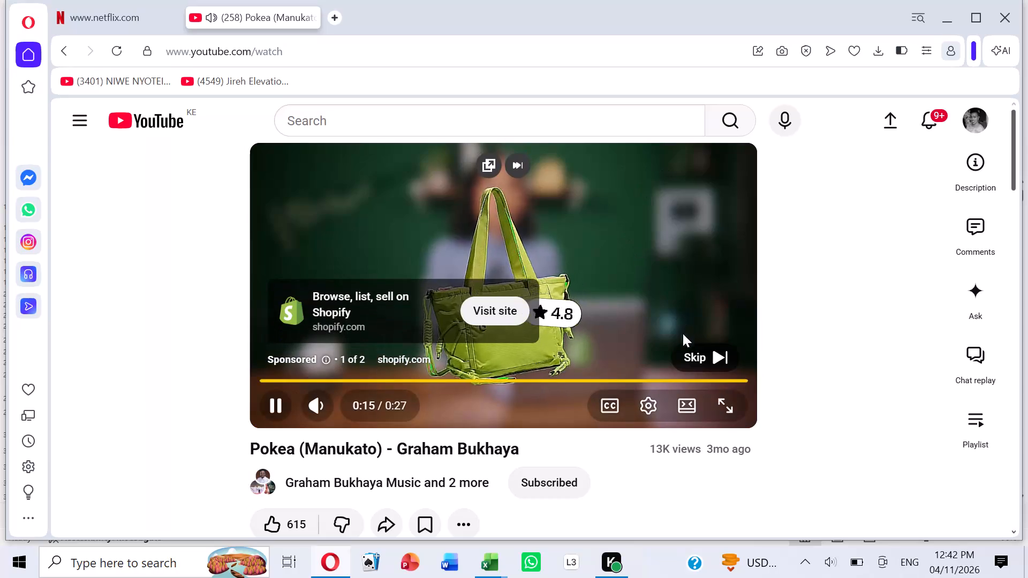
Skip the ad on the current YouTube video and go back to the previous Elie Bahati Kinyarwanda and Swahili praise video.
click(701, 360)
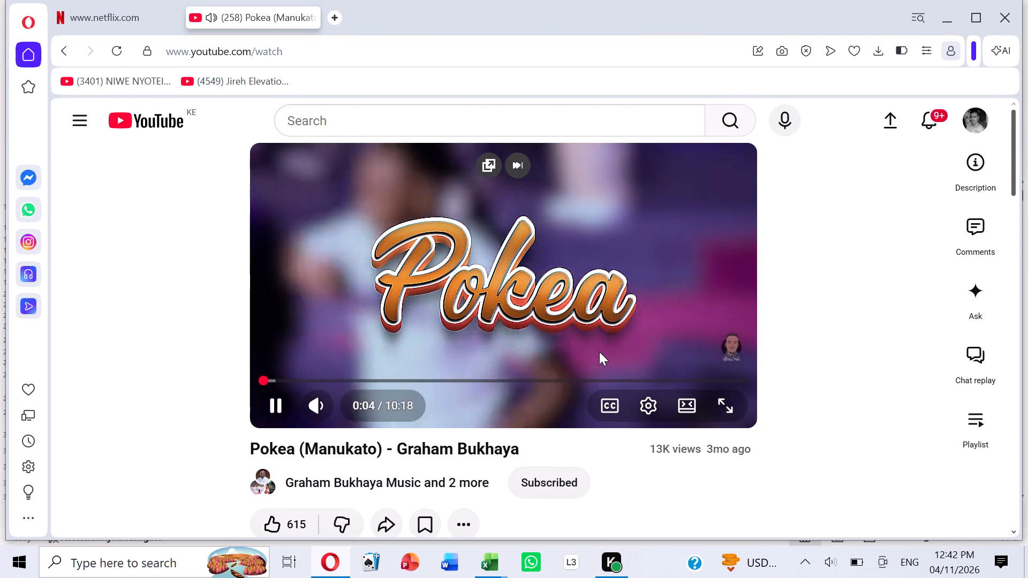
scroll(591, 348, up, 3)
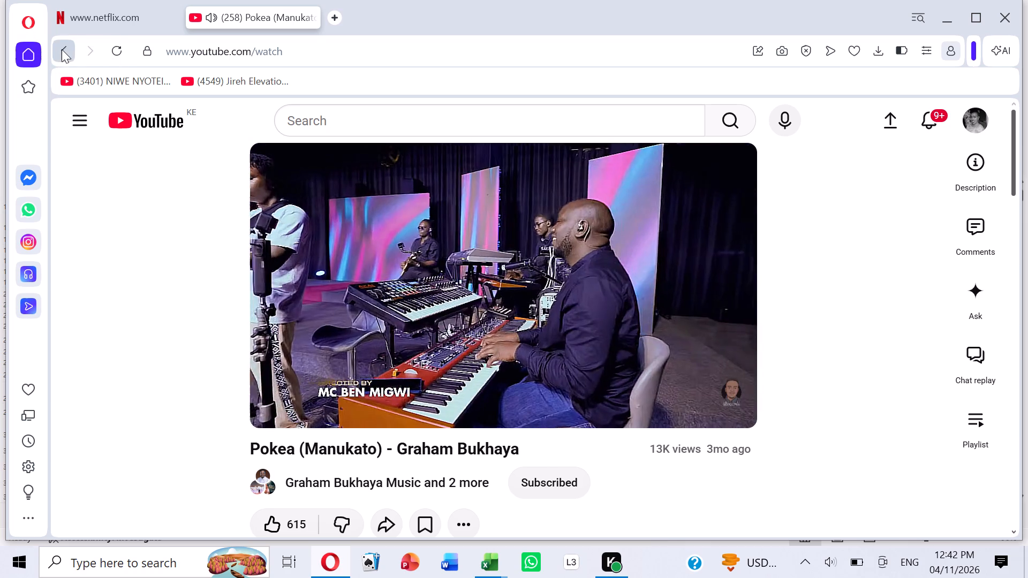
click(62, 49)
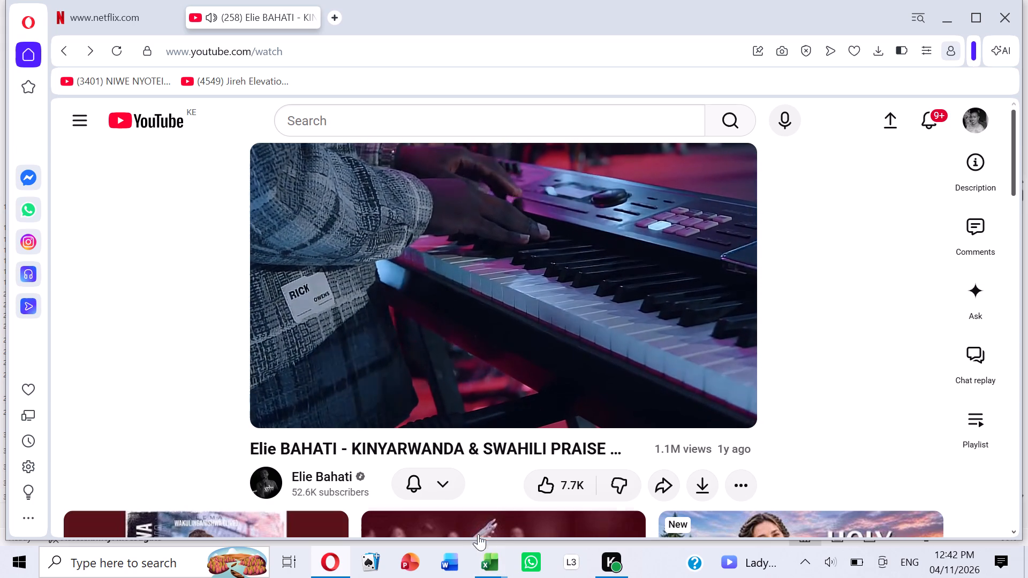
Switch to the UPDATED LIST FOR SEPTEMBER 2021 tenant workbook in Excel and save it.
click(497, 567)
click(397, 499)
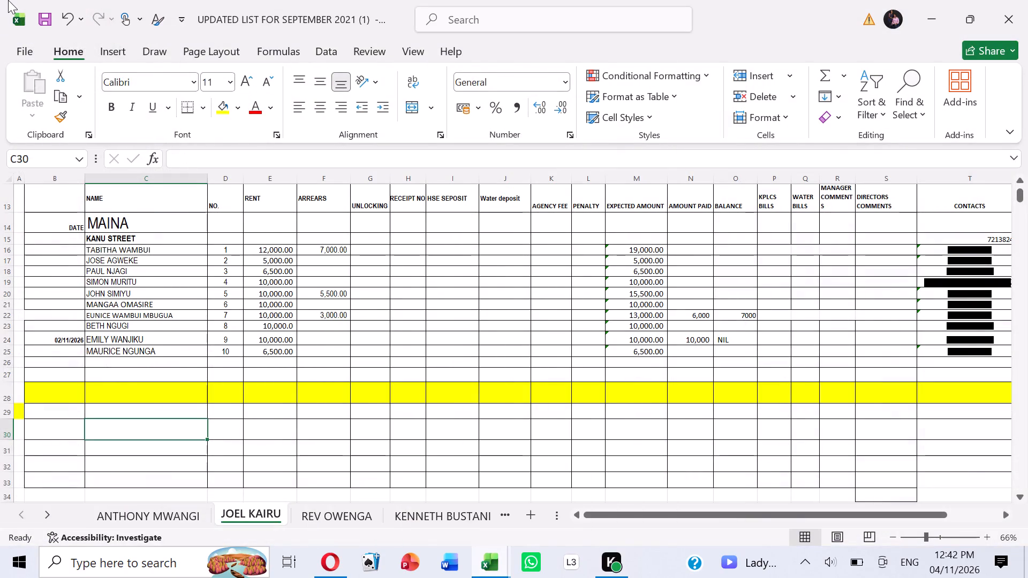
click(42, 18)
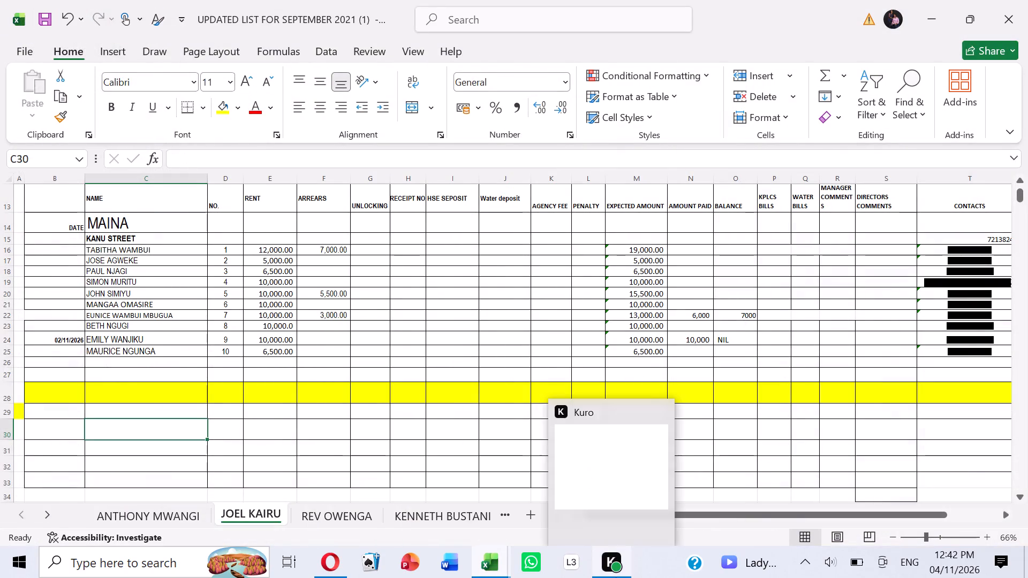
click(500, 463)
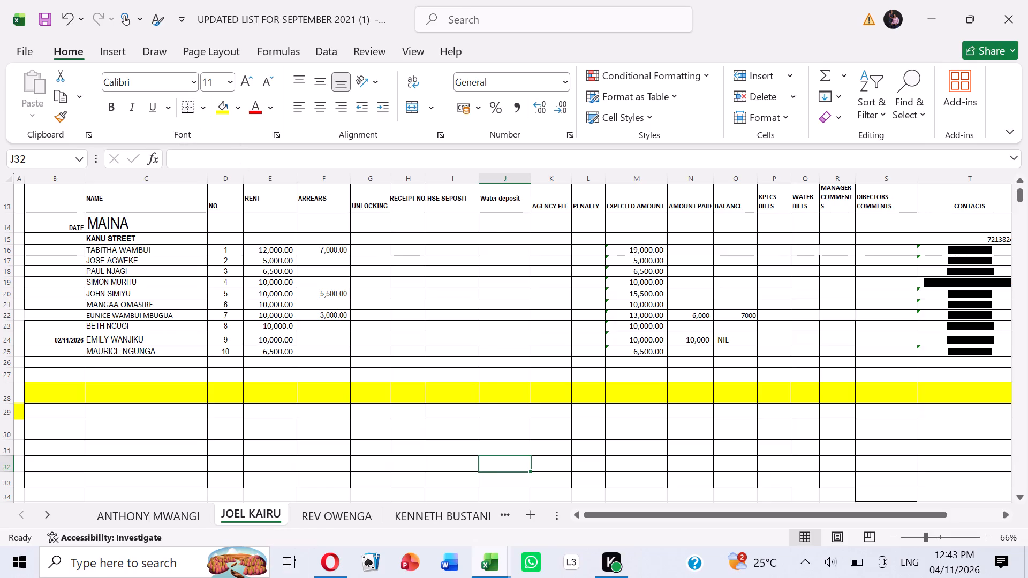
Switch to the STATEMENTS FOR LANDLORDS NOVEMBER workbook and save it.
click(477, 569)
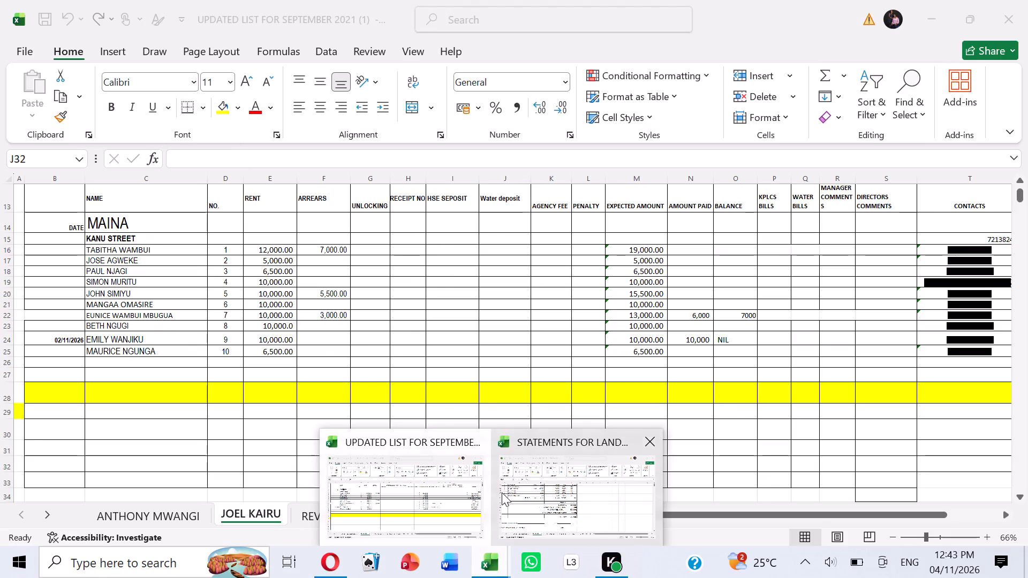
click(548, 503)
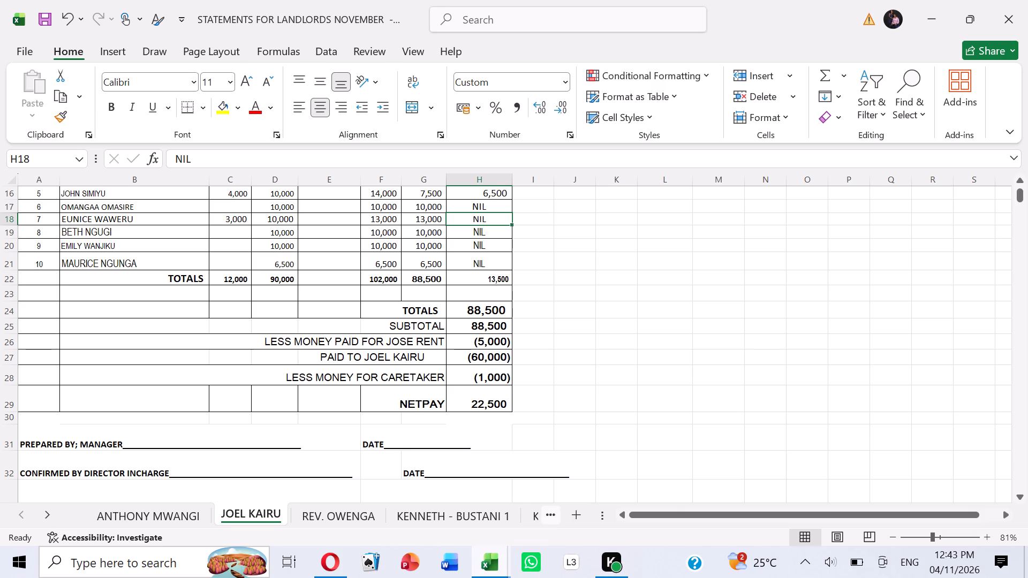
click(47, 16)
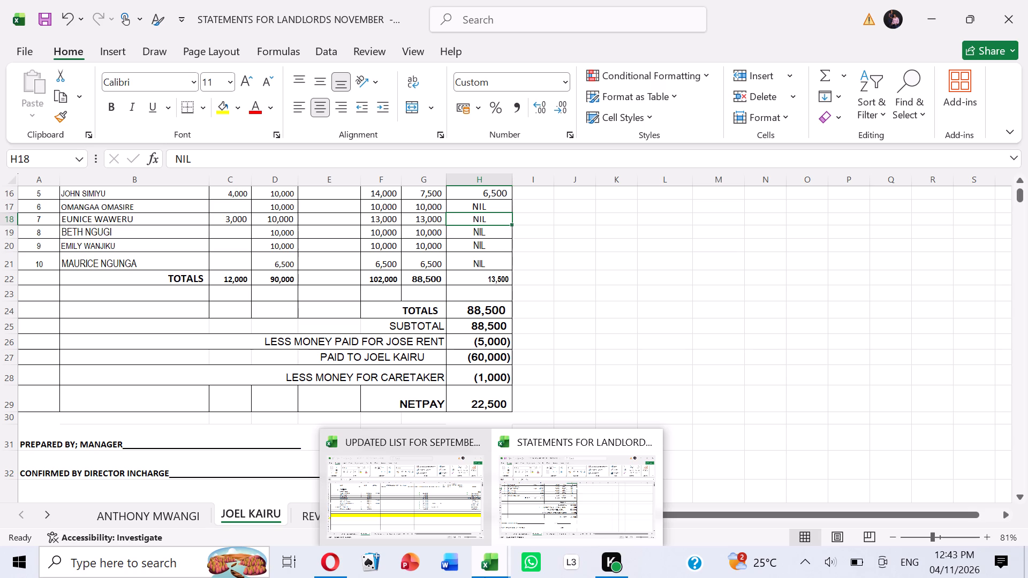
click(613, 400)
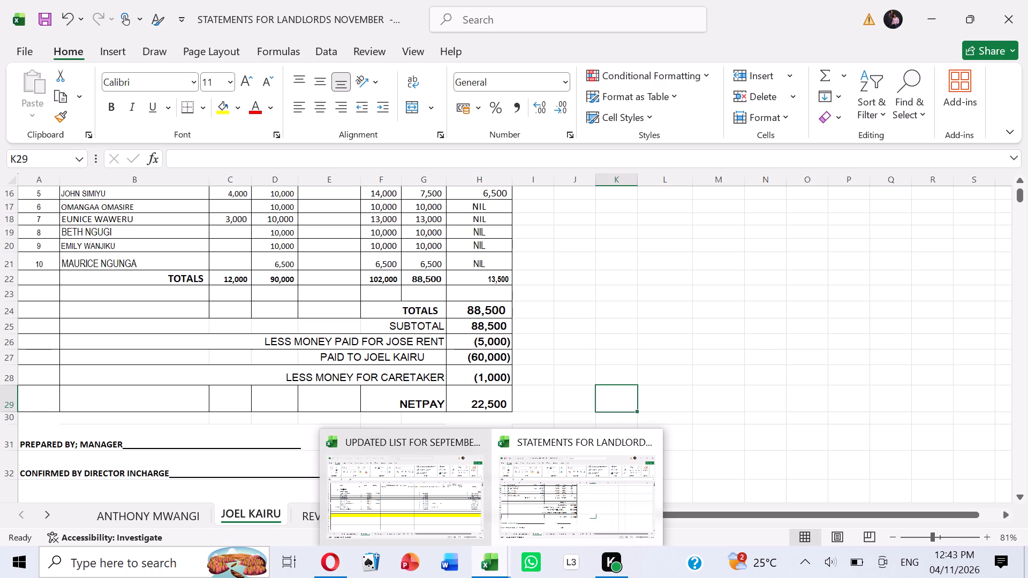
click(49, 16)
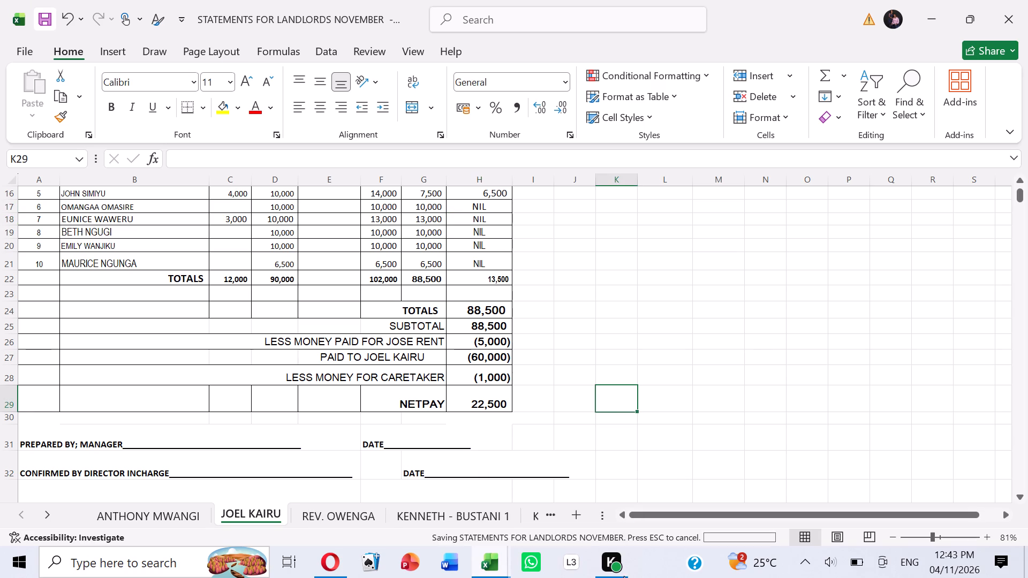
click(403, 445)
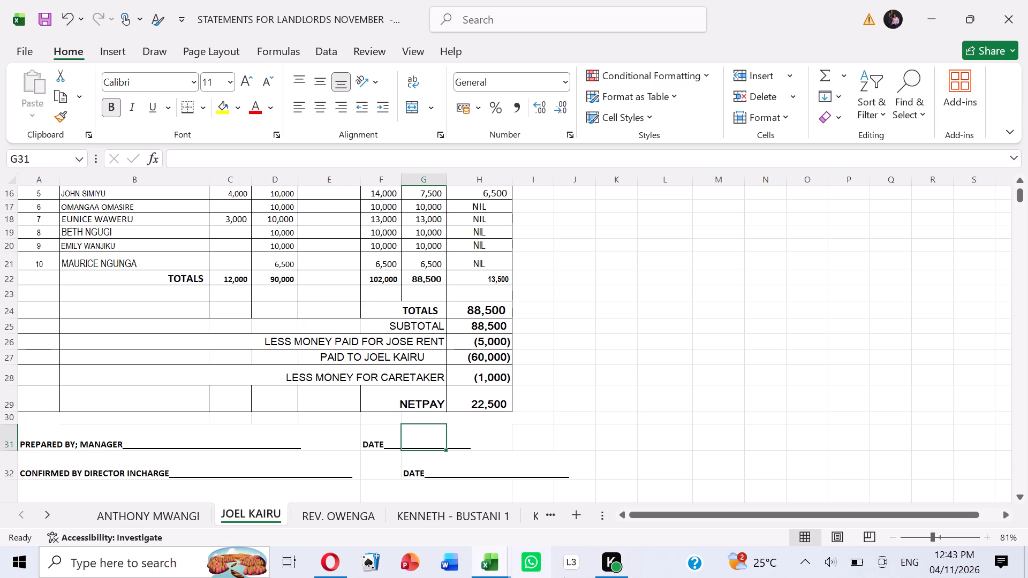